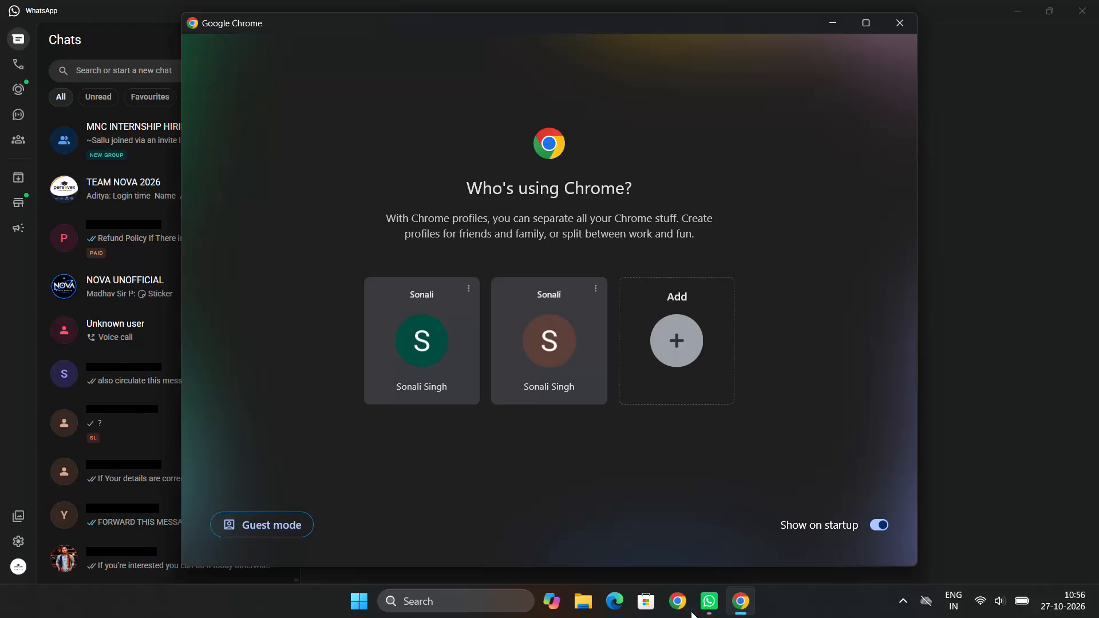
# Start a Chrome session with the existing profile that has the brown avatar.
pyautogui.click(530, 381)
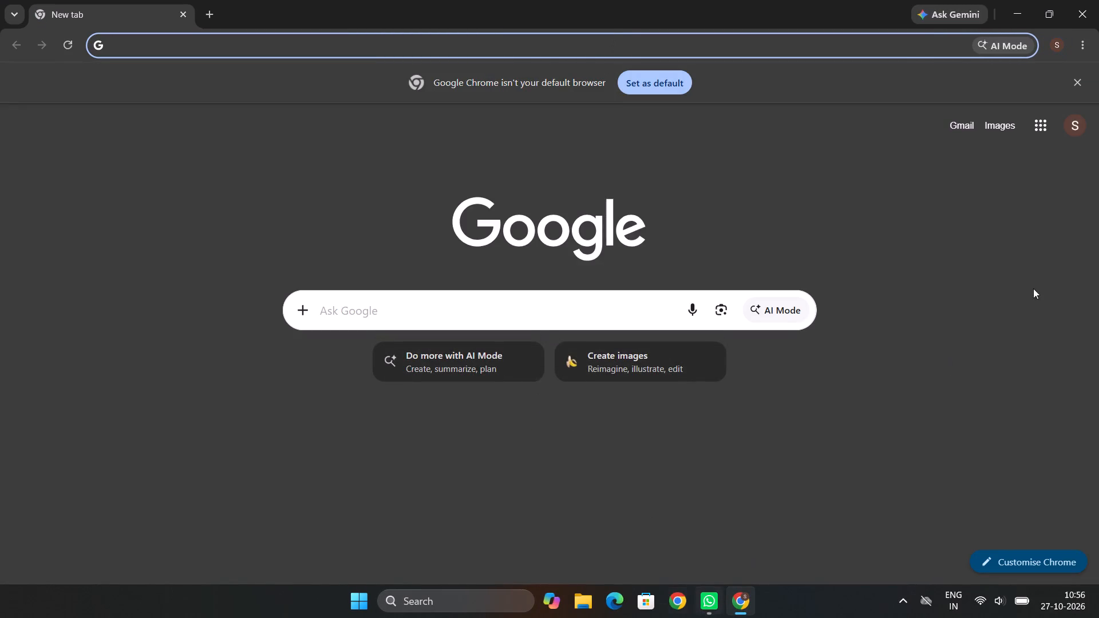
# Open the Google apps launcher from the new tab page.
pyautogui.click(1042, 129)
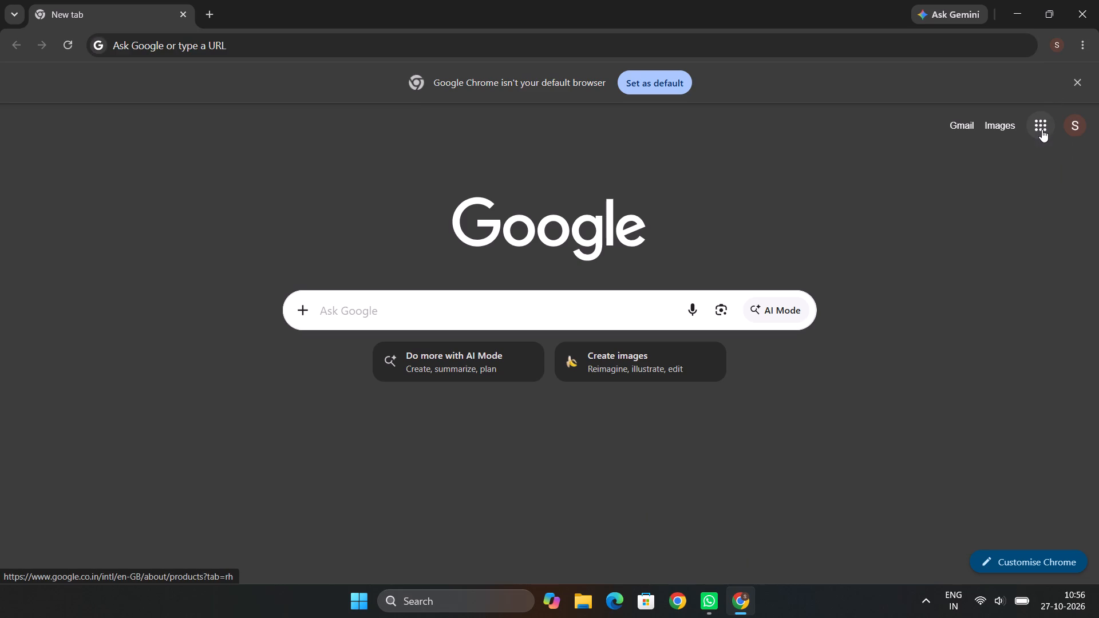
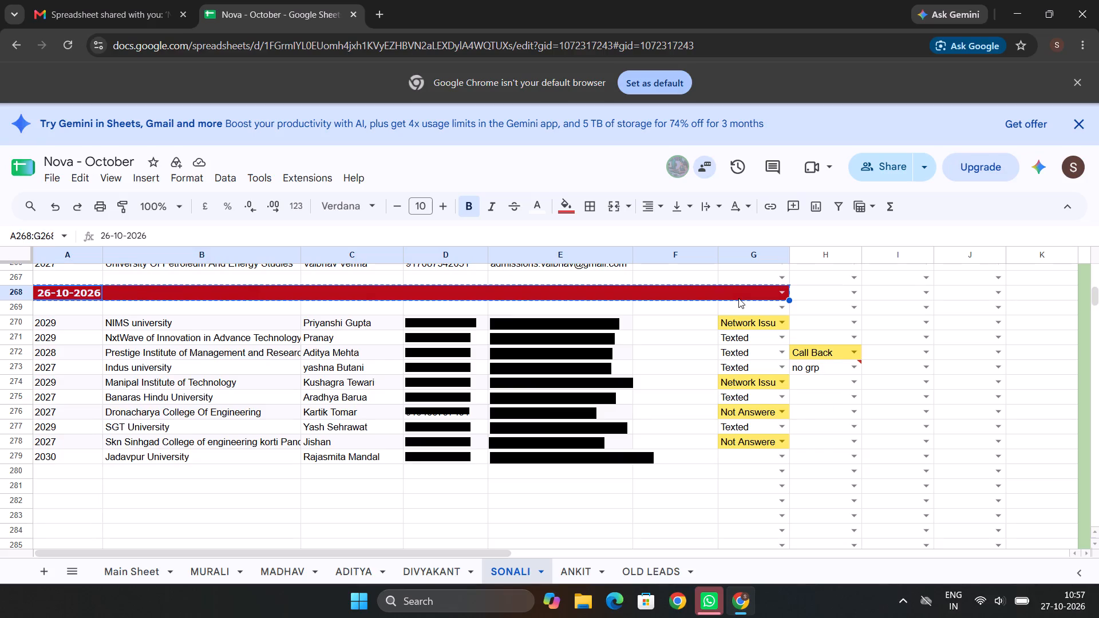
pyautogui.click(68, 486)
pyautogui.hotkey('ctrl', 'v')
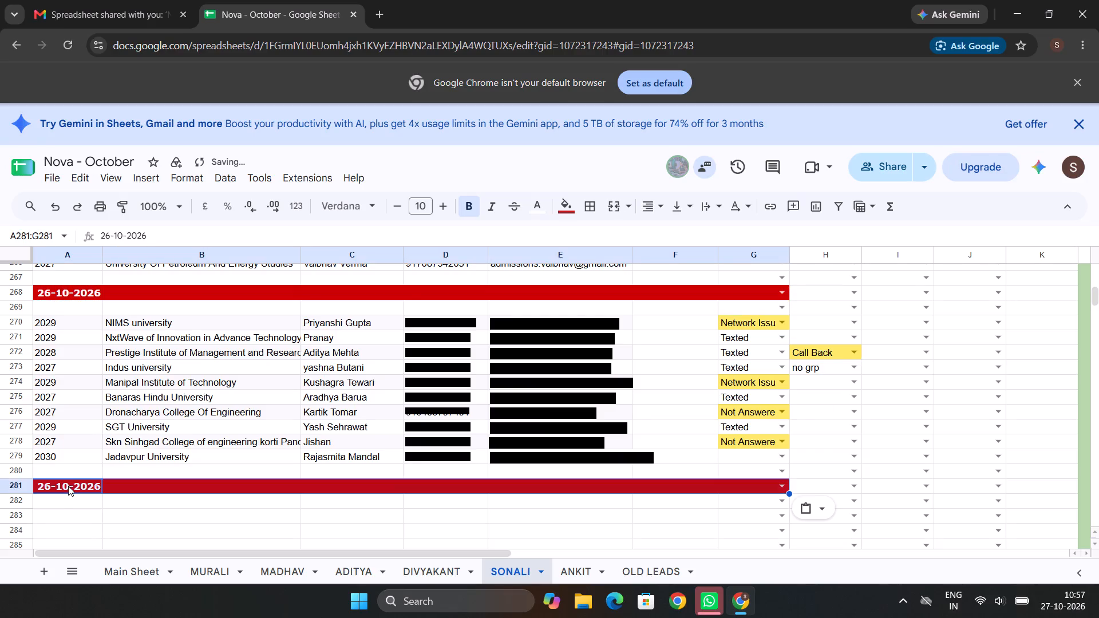
# Set the date in the copied header row 281 to 27-10-2026.
pyautogui.doubleClick(68, 486)
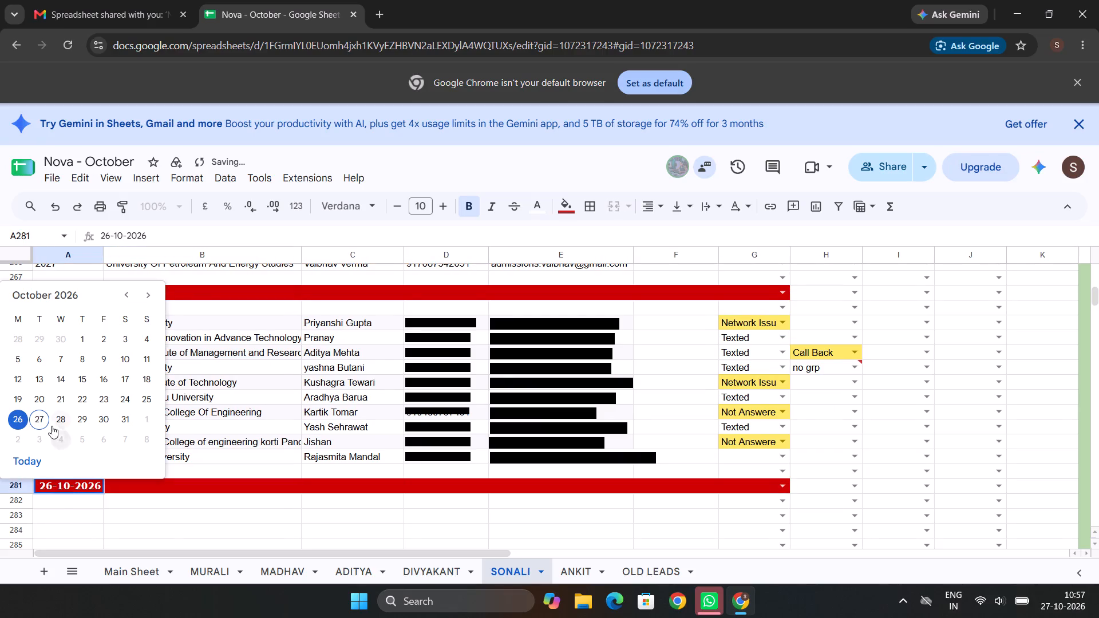
pyautogui.click(41, 421)
pyautogui.scroll(-1, 123, 496)
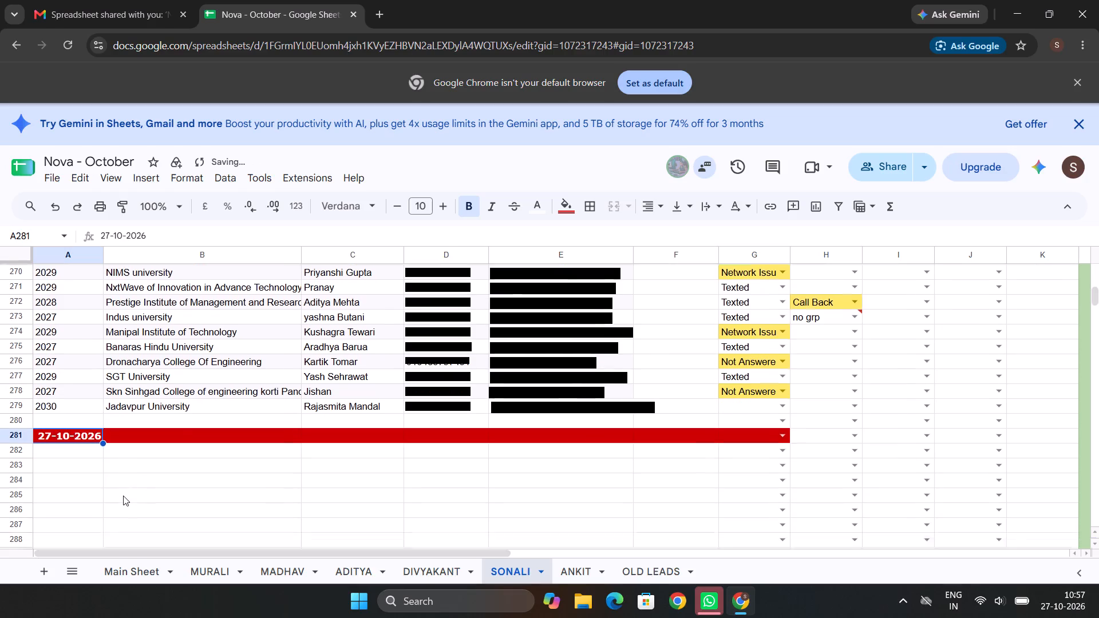
pyautogui.scroll(-2, 123, 496)
# Return to the Main Sheet and examine the most recent leads and their assignees at the end of the list.
pyautogui.click(132, 574)
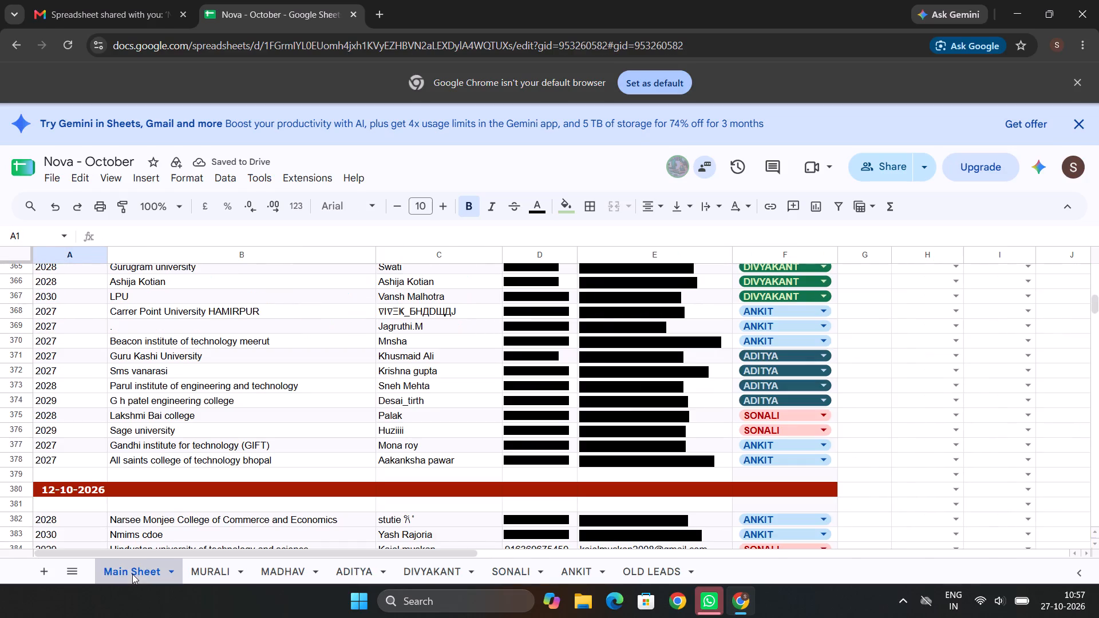
pyautogui.scroll(-8, 171, 505)
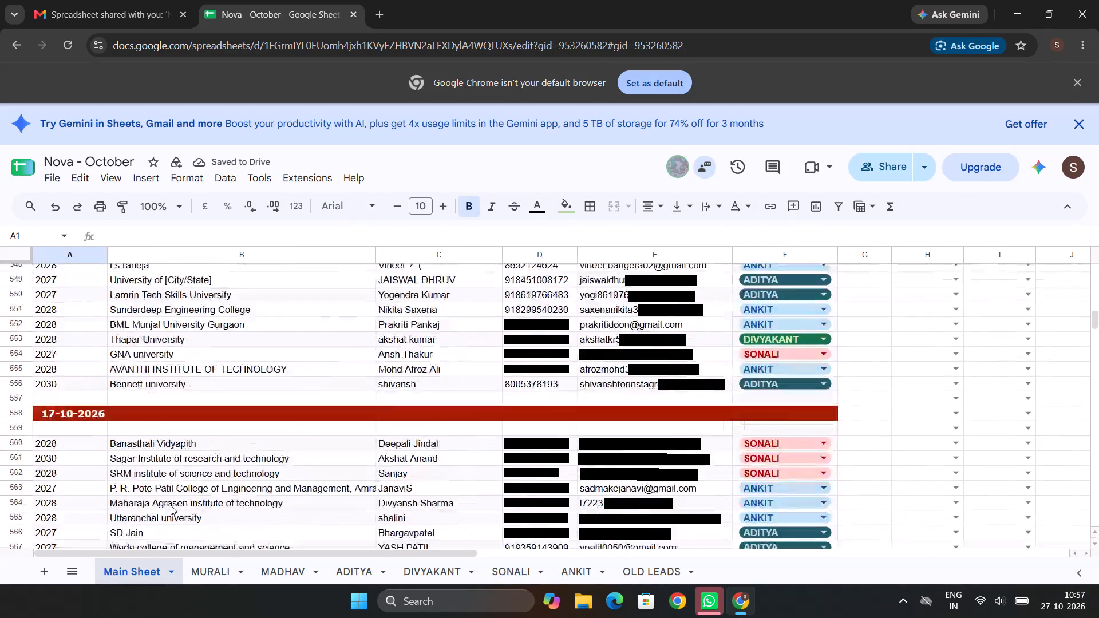
pyautogui.scroll(-9, 171, 505)
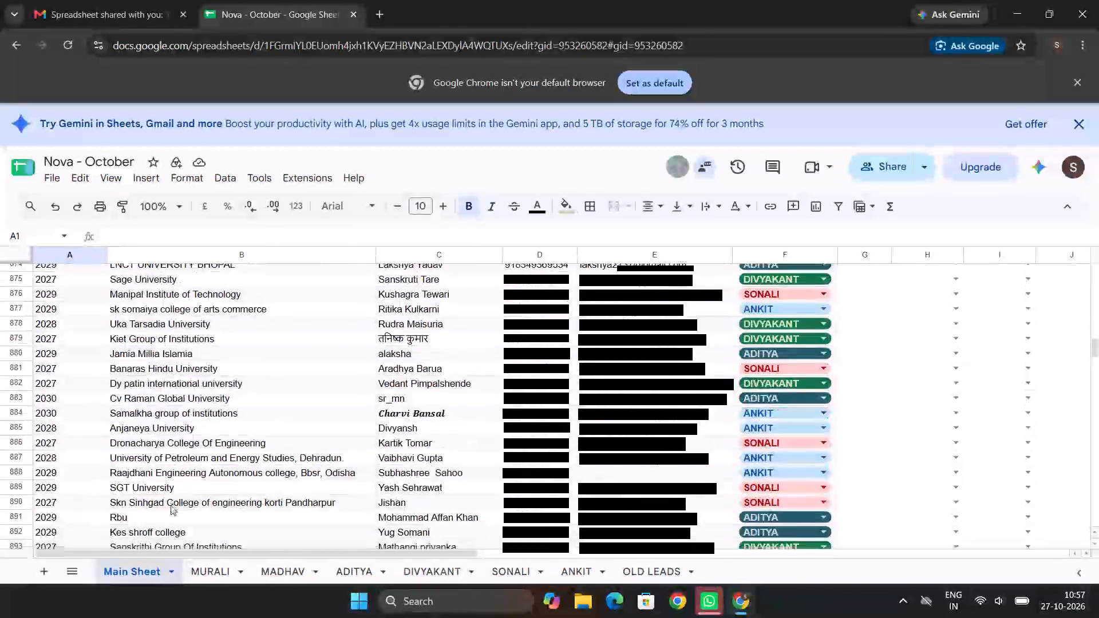
pyautogui.scroll(-2, 171, 505)
pyautogui.scroll(1, 171, 505)
pyautogui.scroll(-3, 171, 505)
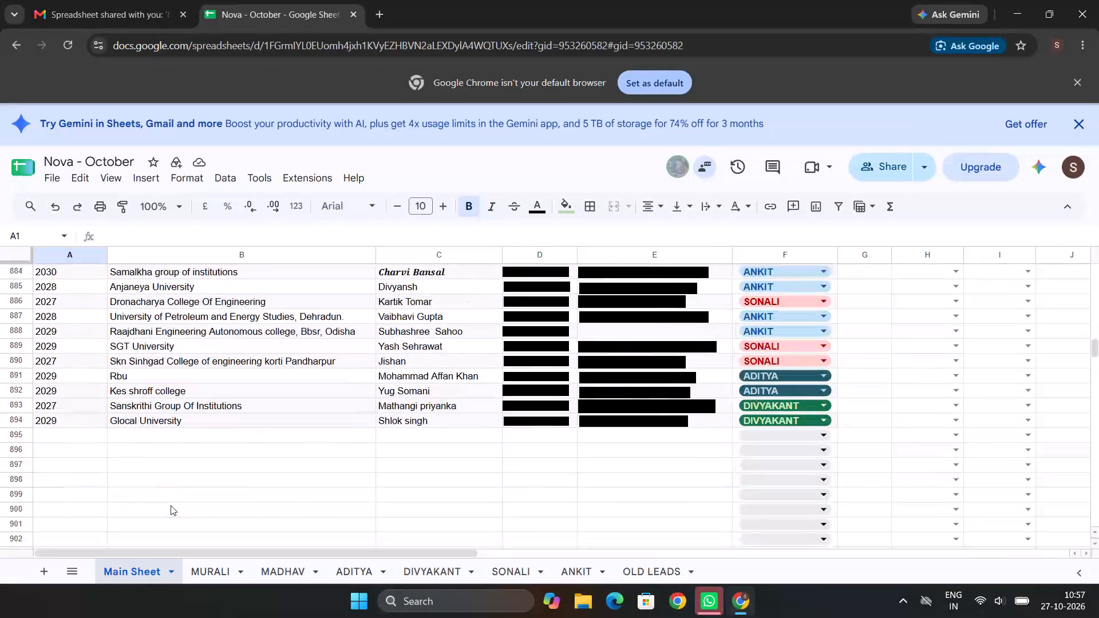
# Move the SONALI sheet one place earlier in the sheet order, between ADITYA and DIVYAKANT.
pyautogui.scroll(-1, 171, 505)
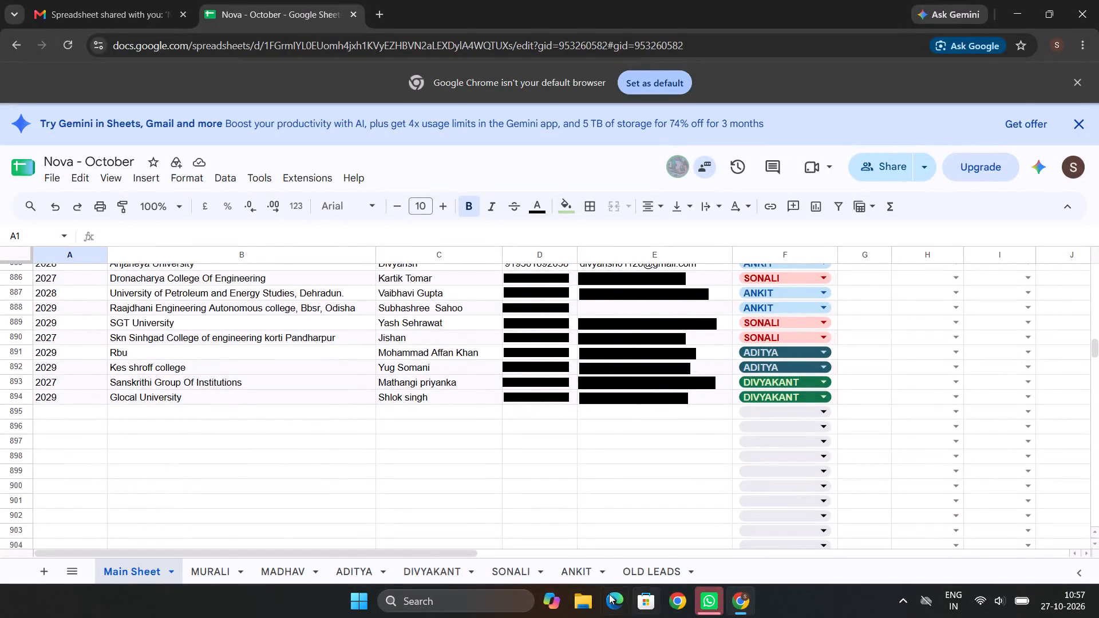
pyautogui.click(517, 577)
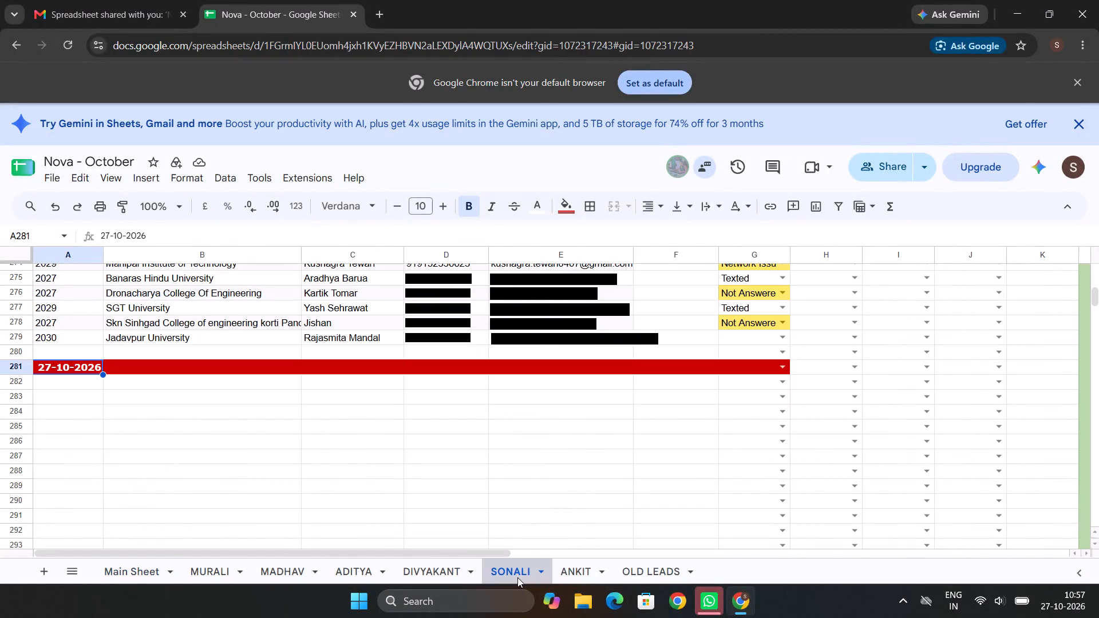
pyautogui.moveTo(517, 577); pyautogui.dragTo(425, 582)
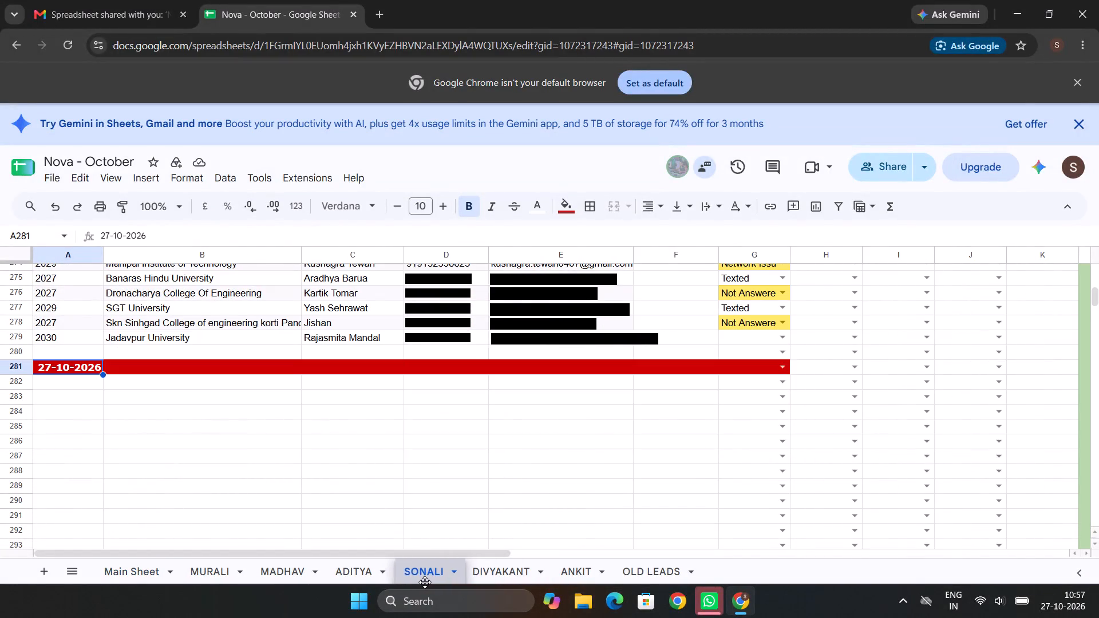
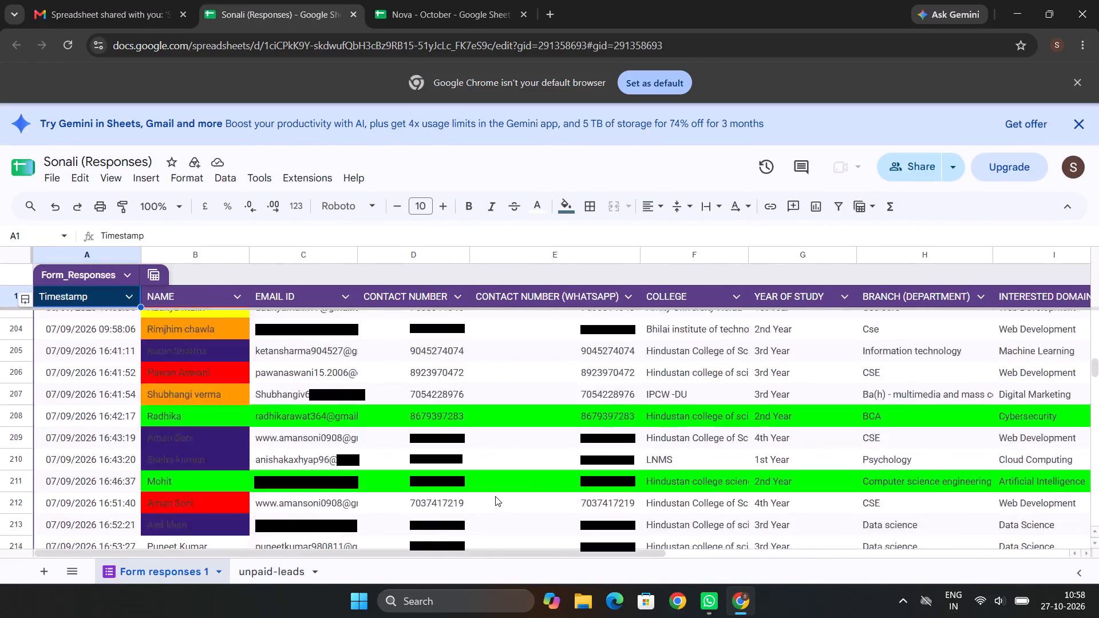
pyautogui.scroll(-7, 495, 496)
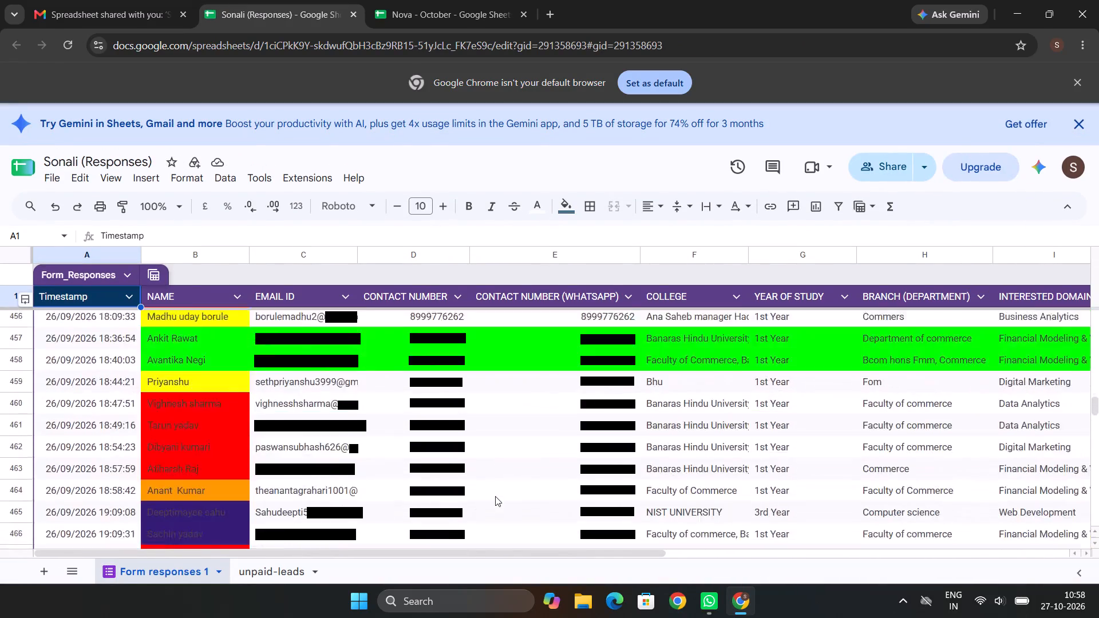
pyautogui.scroll(-7, 495, 496)
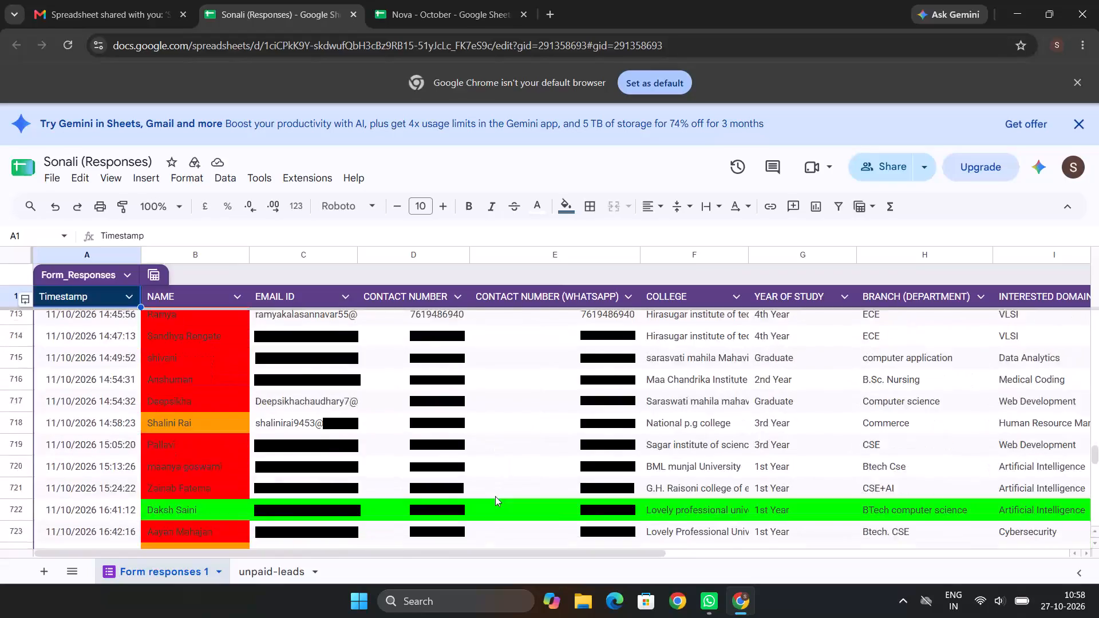
pyautogui.scroll(-7, 495, 496)
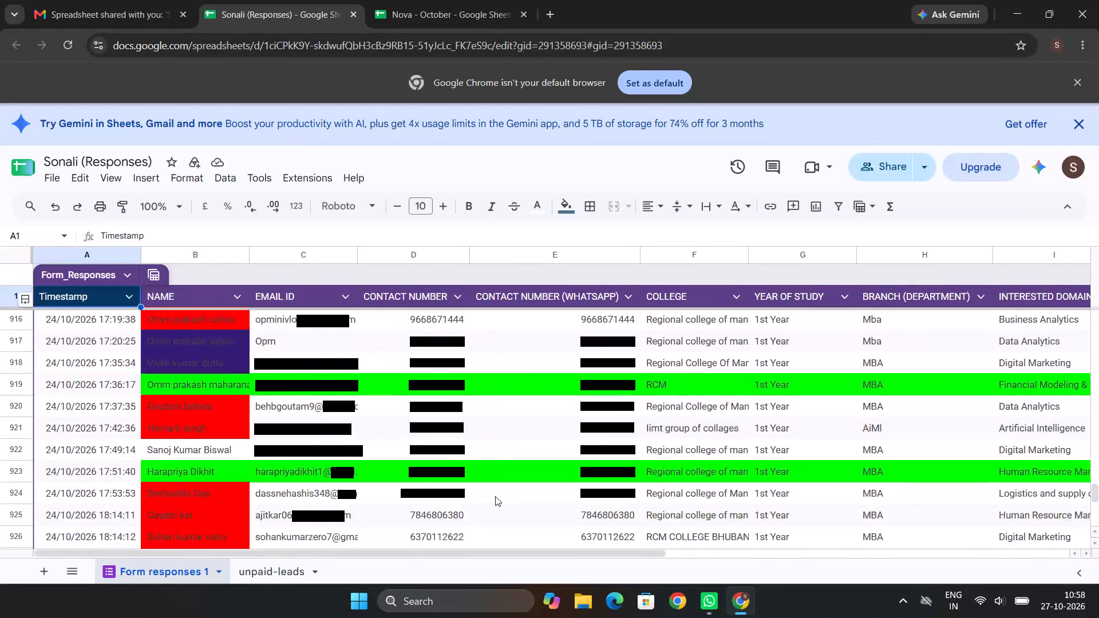
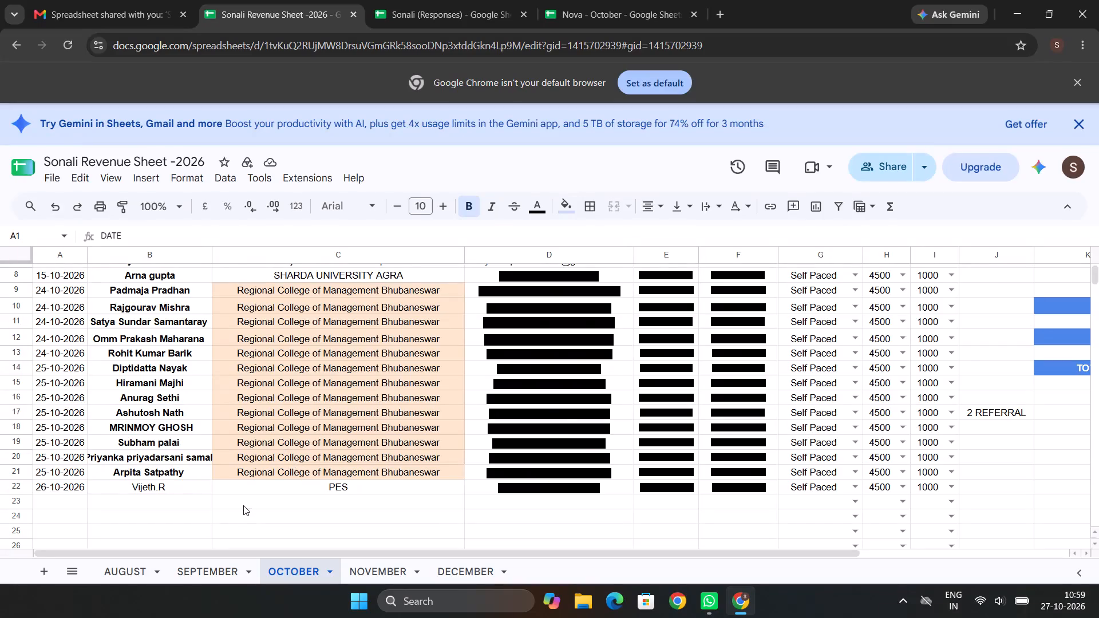
# In the OCTOBER sheet of Sonali Revenue Sheet -2026, select cell C23 in the first empty row below the last entry.
pyautogui.click(243, 508)
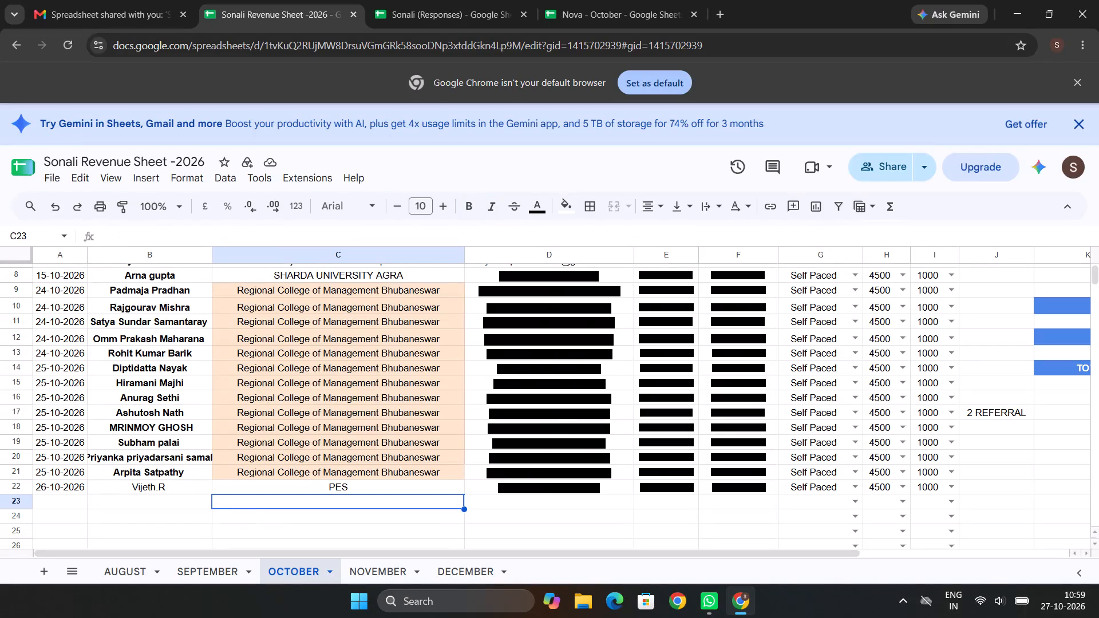
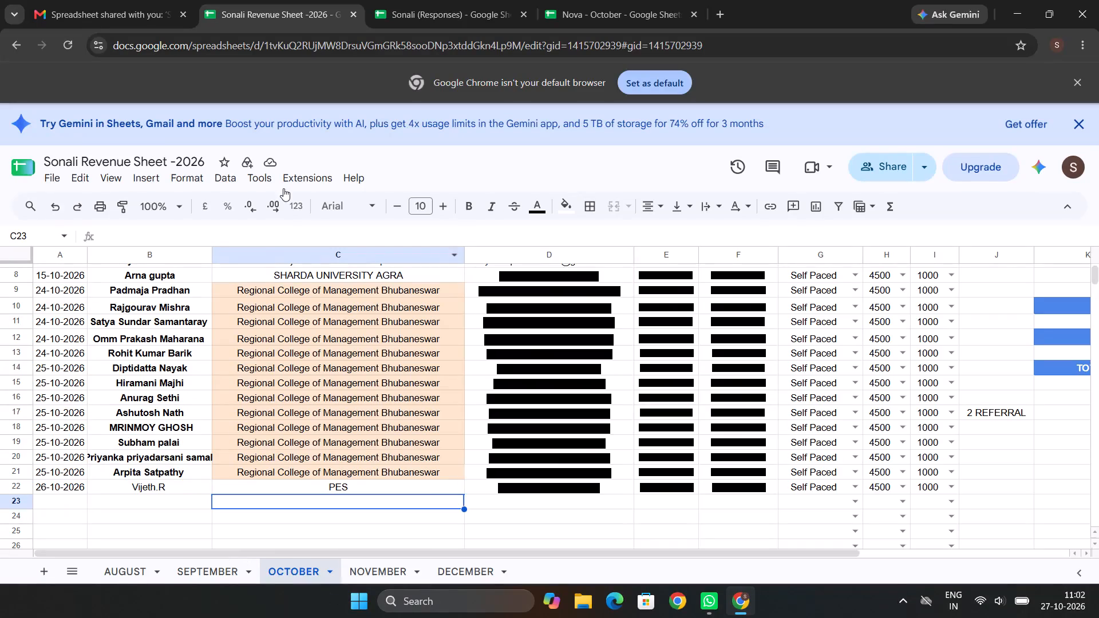
# Check the latest form entries in Sonali (Responses) and return to the SONALI sheet of the Nova - October spreadsheet.
pyautogui.click(446, 23)
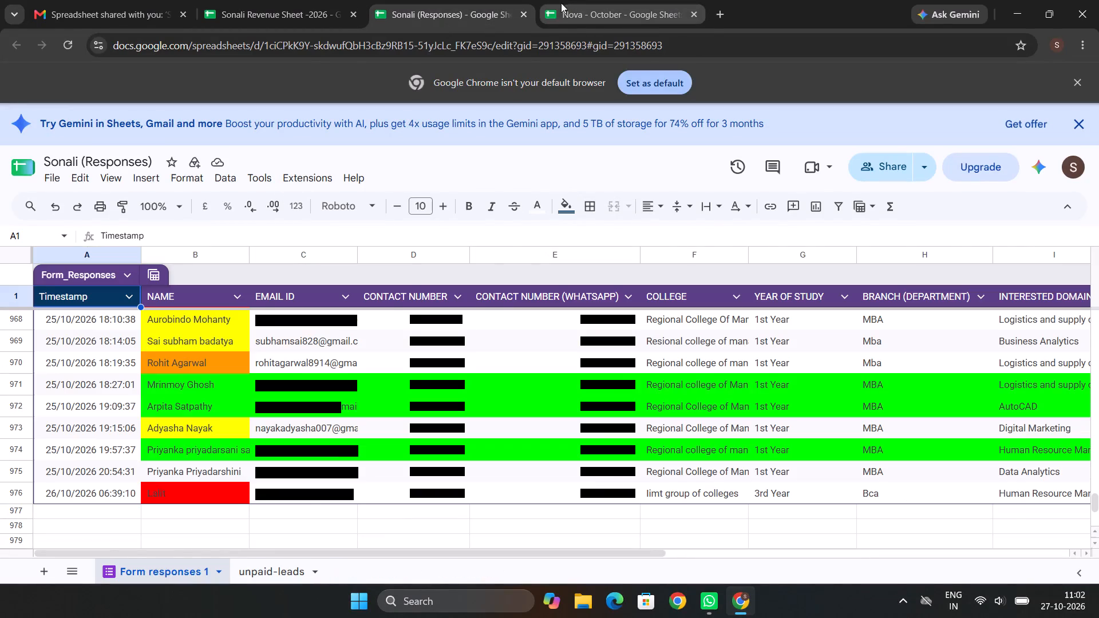
pyautogui.click(559, 12)
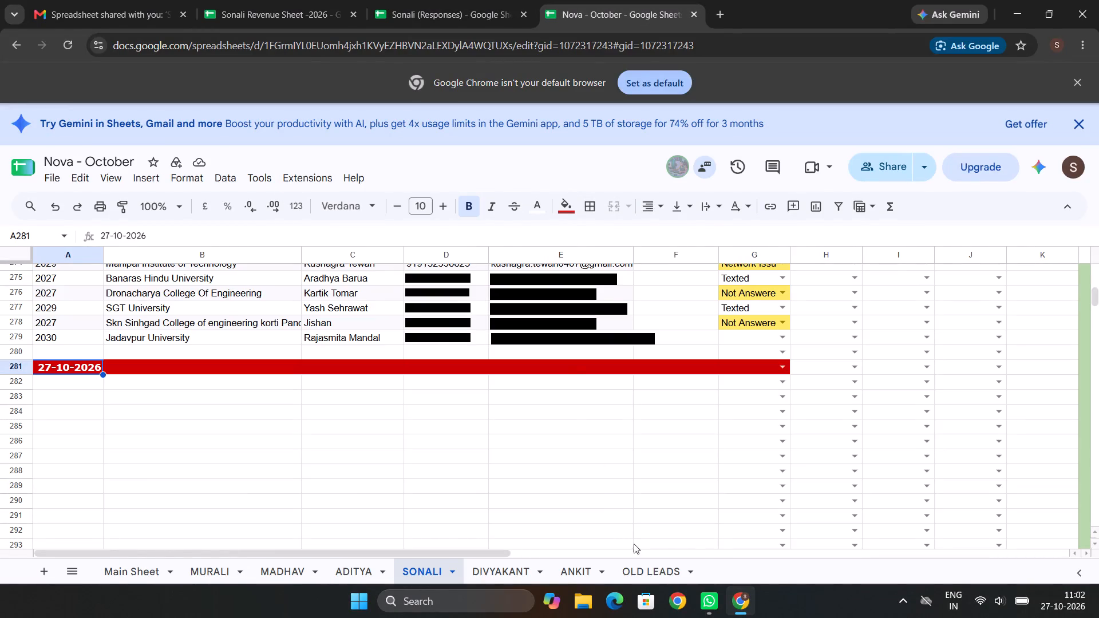
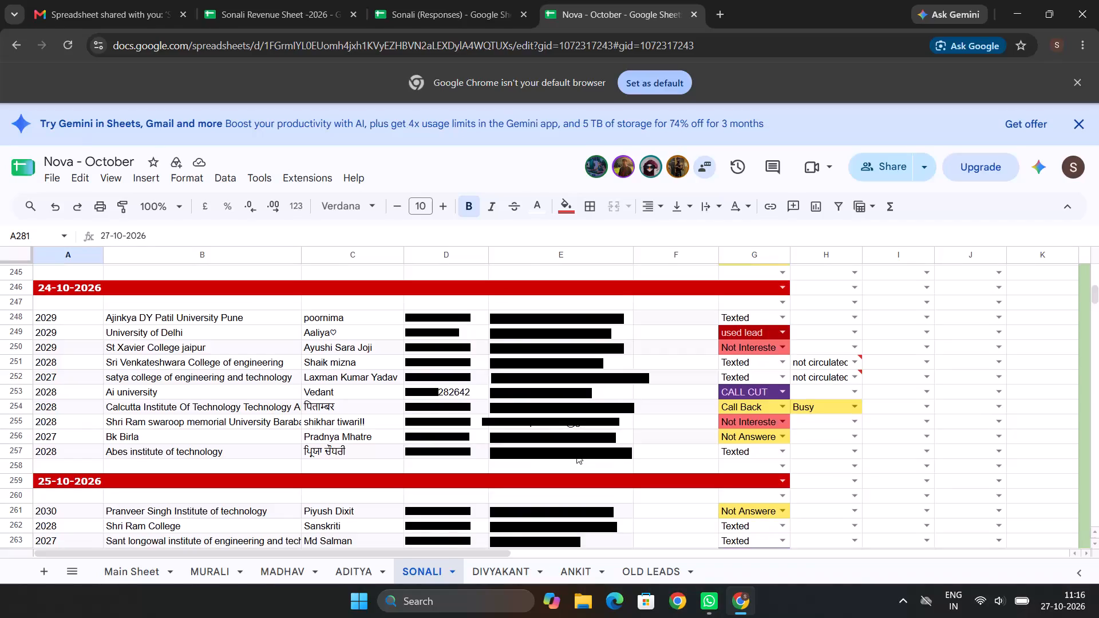
# On the SONALI sheet, review the leads and their call statuses from the 24-10-2026 section down to the 27-10-2026 header.
pyautogui.scroll(2, 576, 454)
pyautogui.scroll(-1, 576, 454)
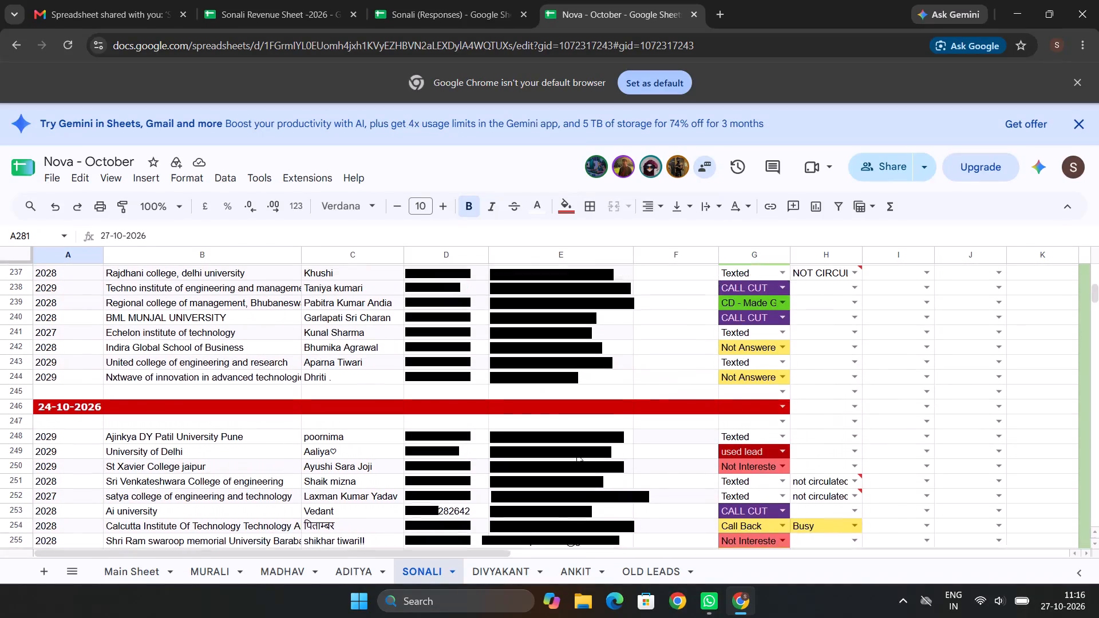
pyautogui.scroll(-1, 576, 454)
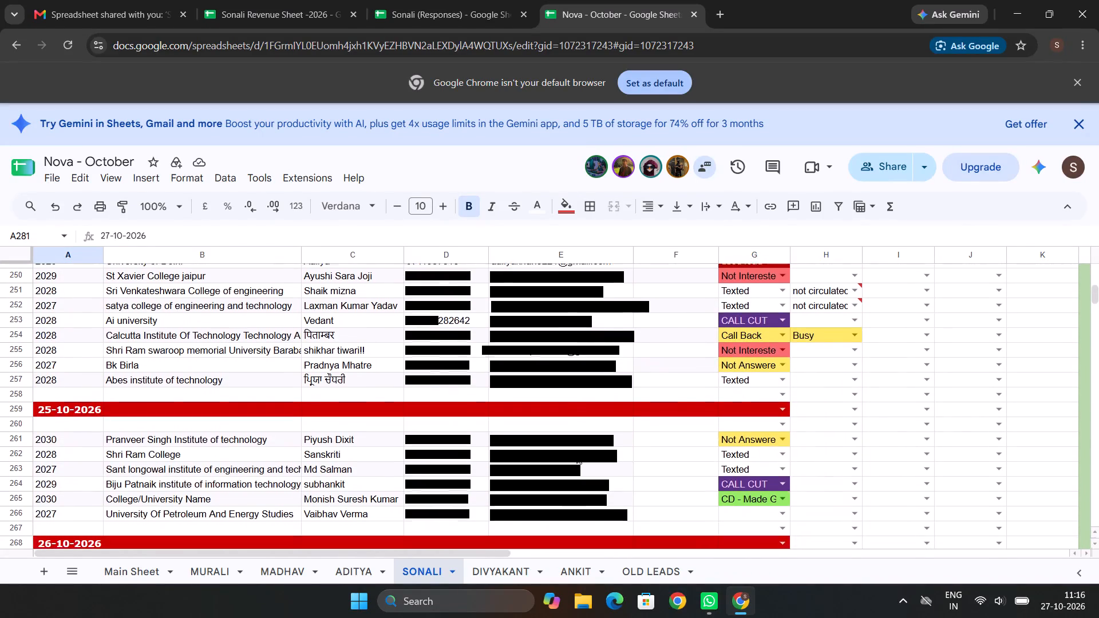
pyautogui.scroll(-2, 576, 454)
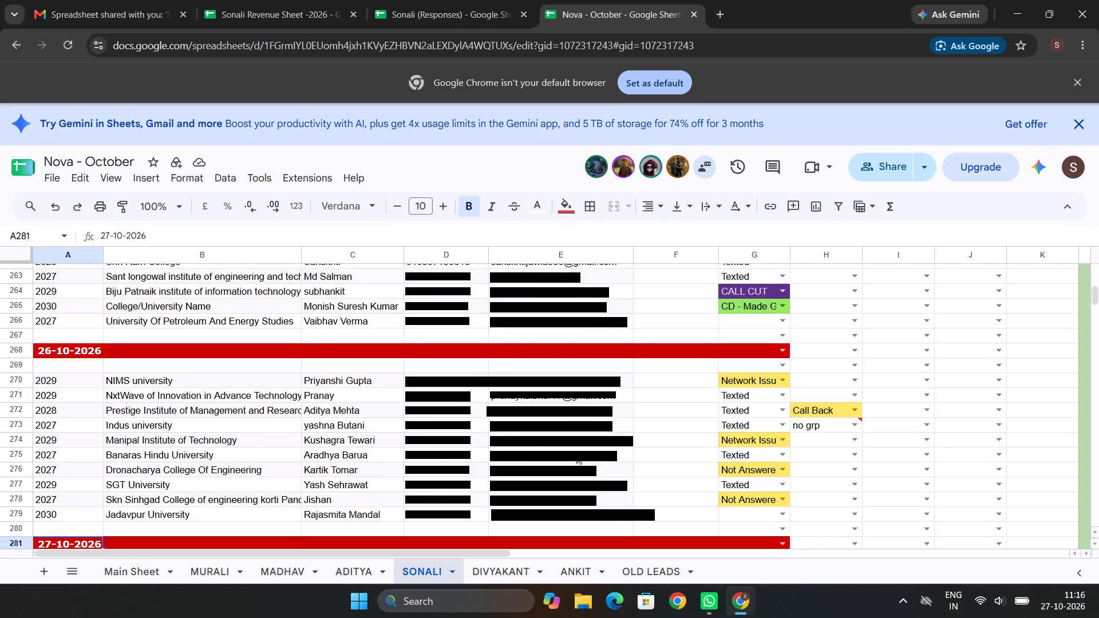
pyautogui.scroll(-1, 576, 454)
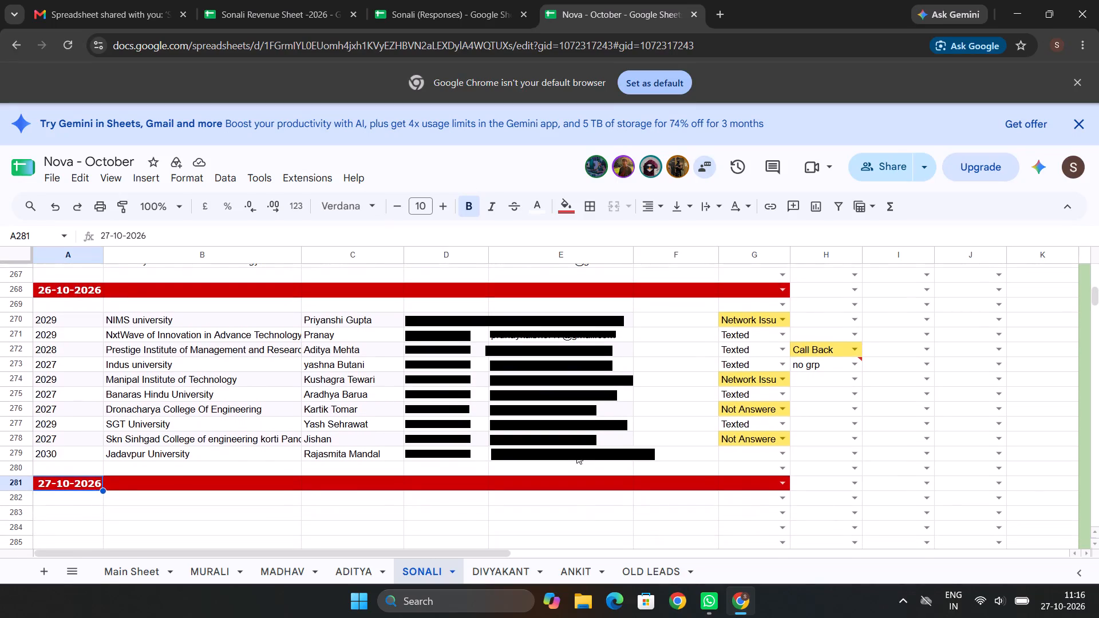
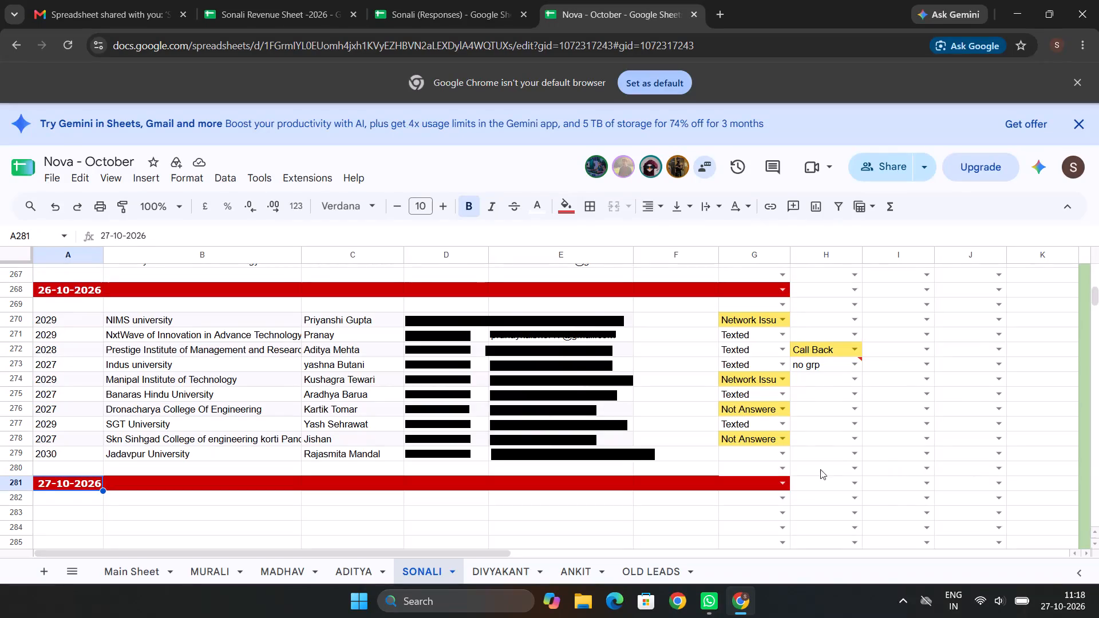
# In the Nova - October spreadsheet's SONALI sheet, set the call status of the Jadavpur University lead in row 279 to Not Answered.
pyautogui.click(784, 455)
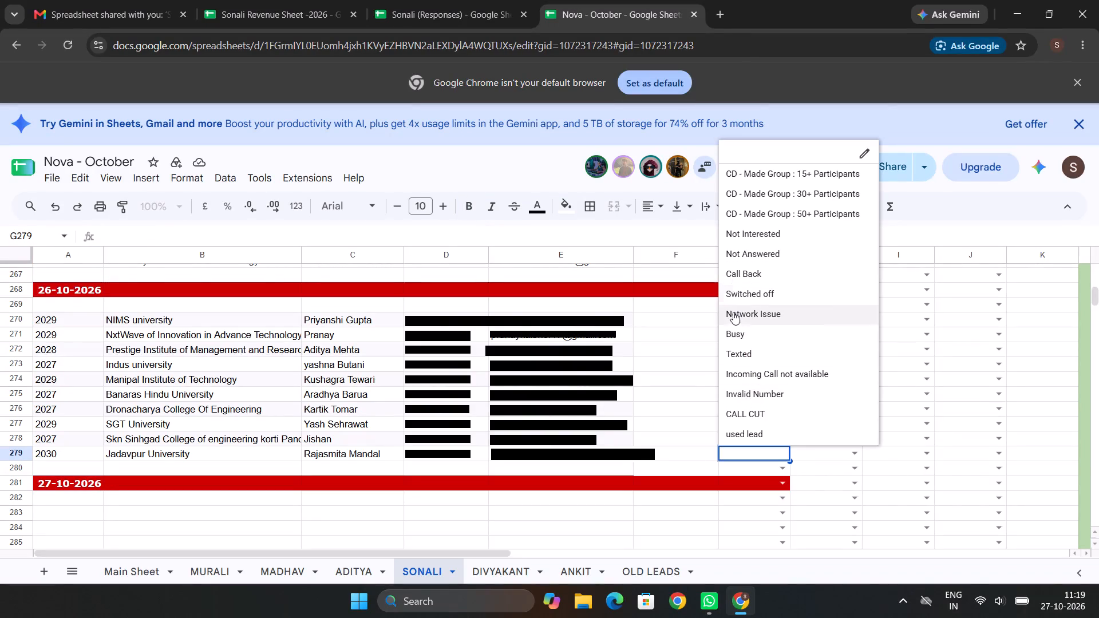
pyautogui.click(732, 257)
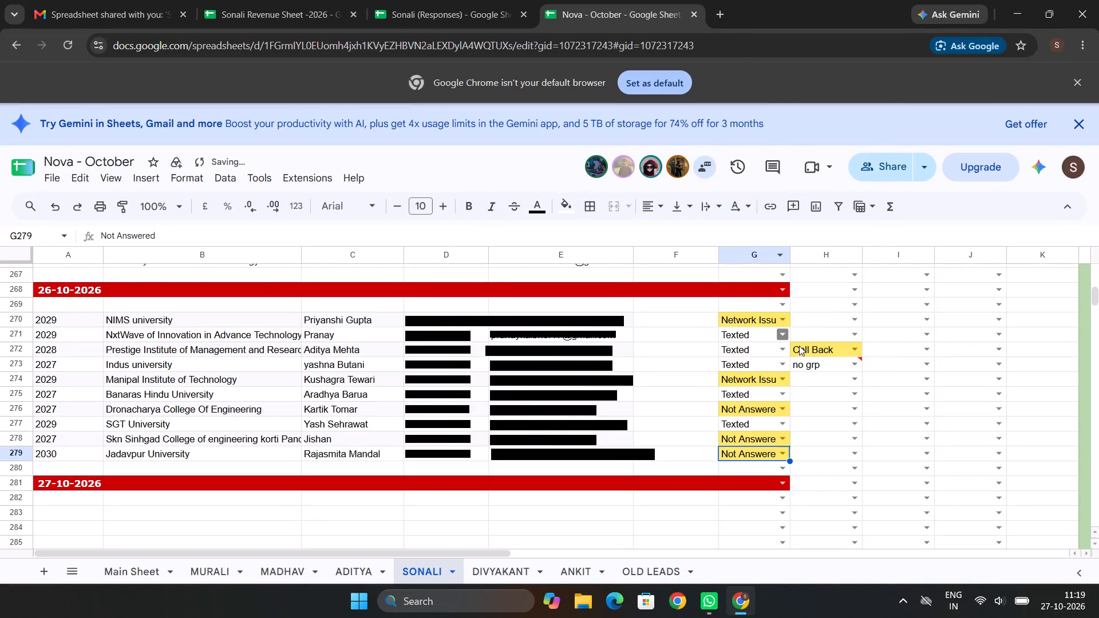
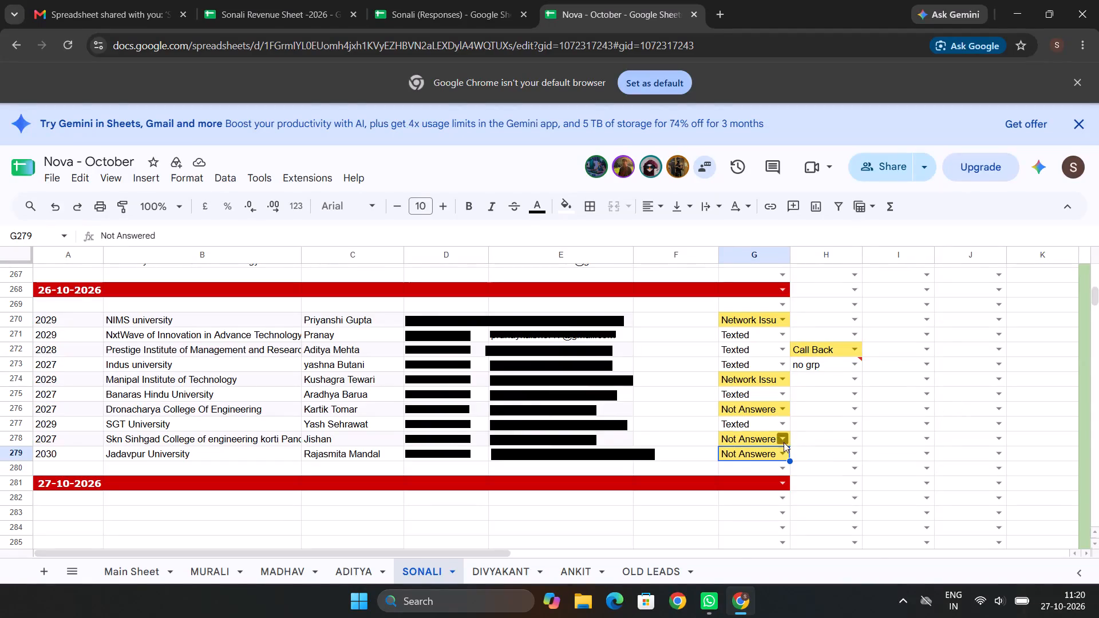
# Set the call status of the Skn Sinhgad College of engineering lead in row 278 to Call Back.
pyautogui.click(780, 440)
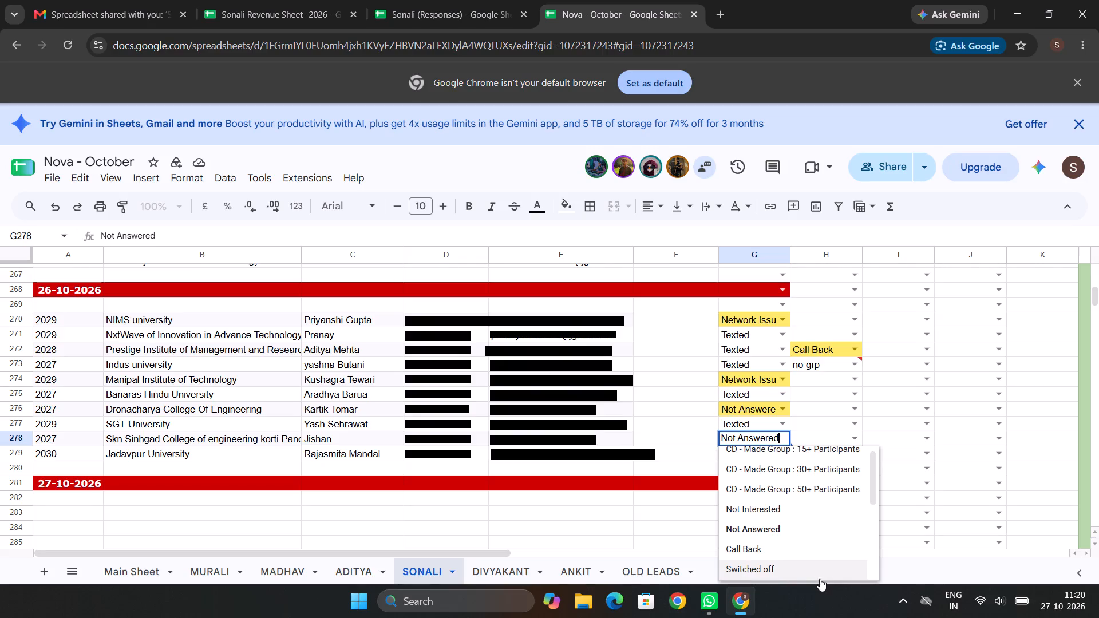
pyautogui.click(638, 501)
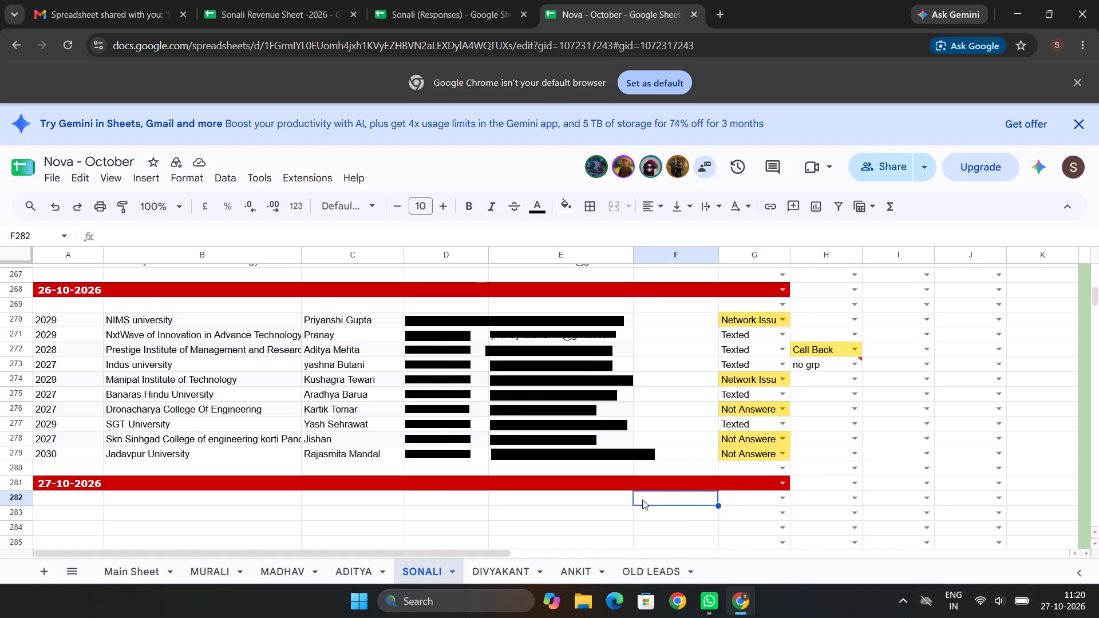
pyautogui.click(782, 442)
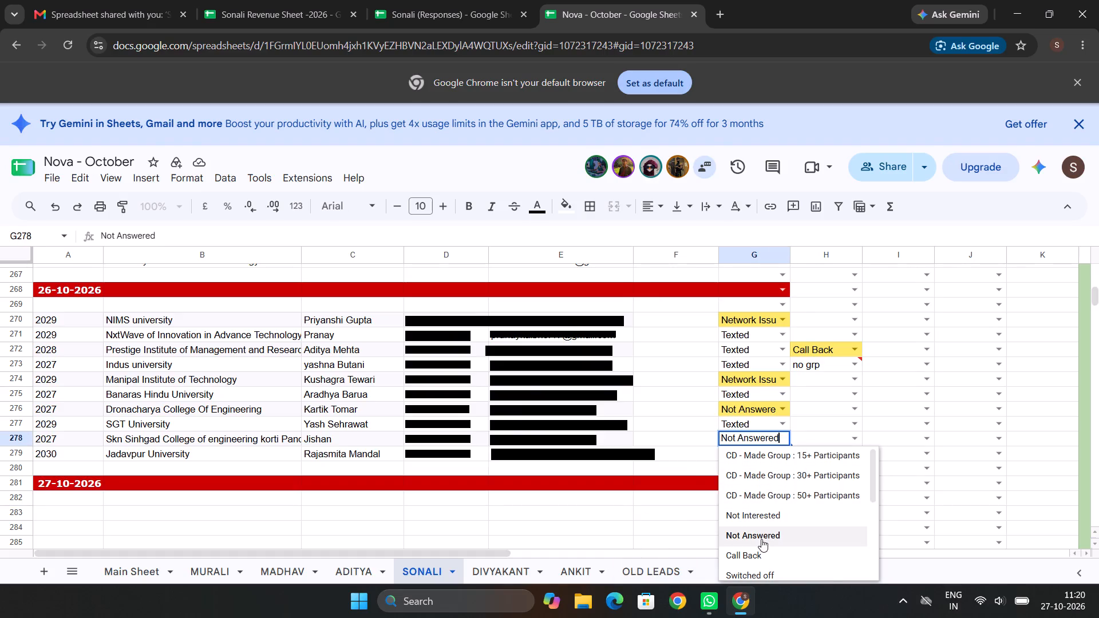
pyautogui.scroll(-2, 761, 537)
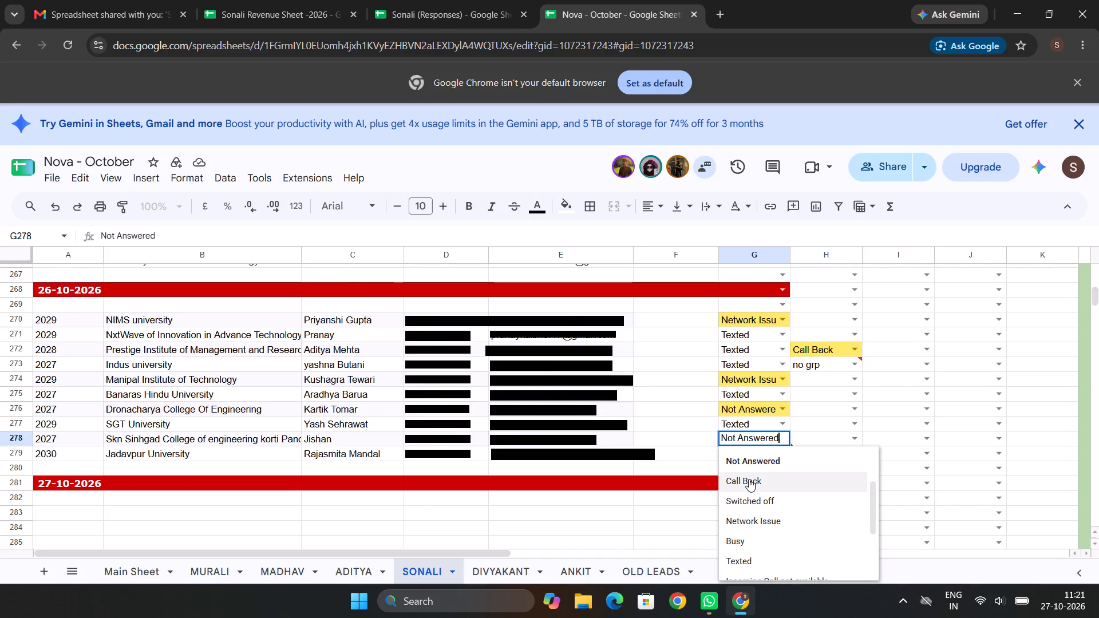
pyautogui.click(749, 479)
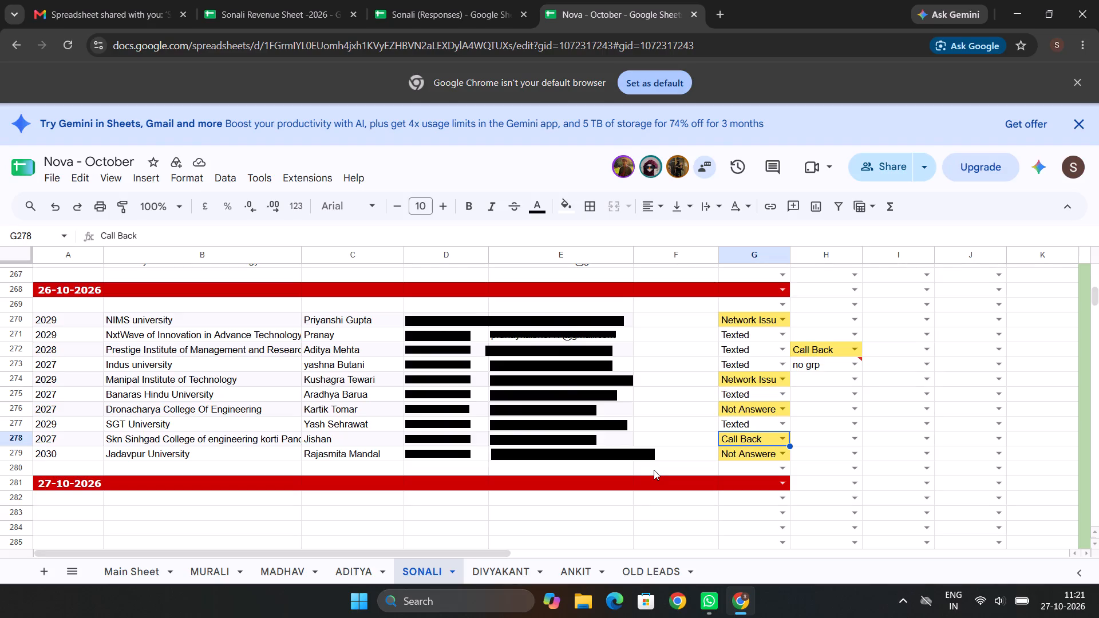
# Set the call status of the Jadavpur University lead in row 279 to used lead.
pyautogui.click(781, 456)
pyautogui.click(754, 434)
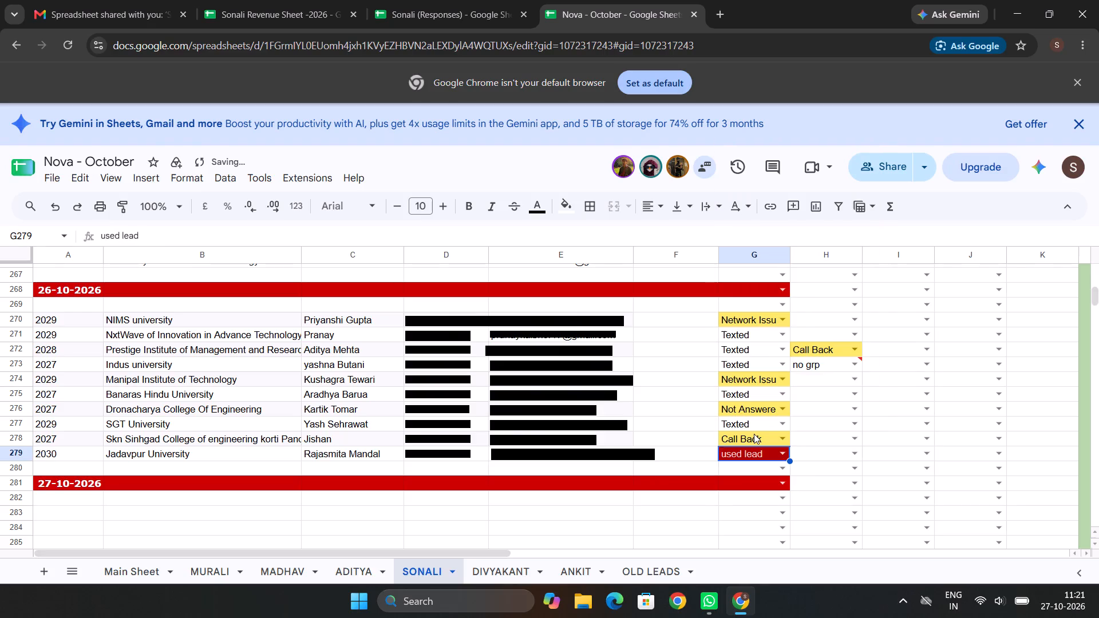
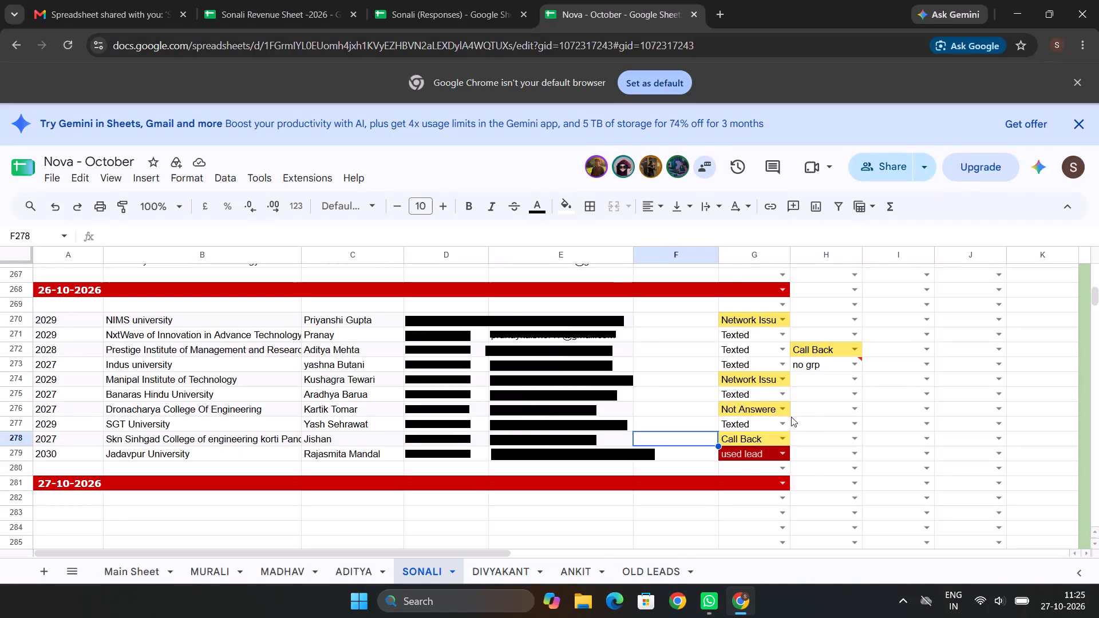
# Set the call status of the Dronacharya College Of Engineering lead in row 276 to Call Back.
pyautogui.click(780, 412)
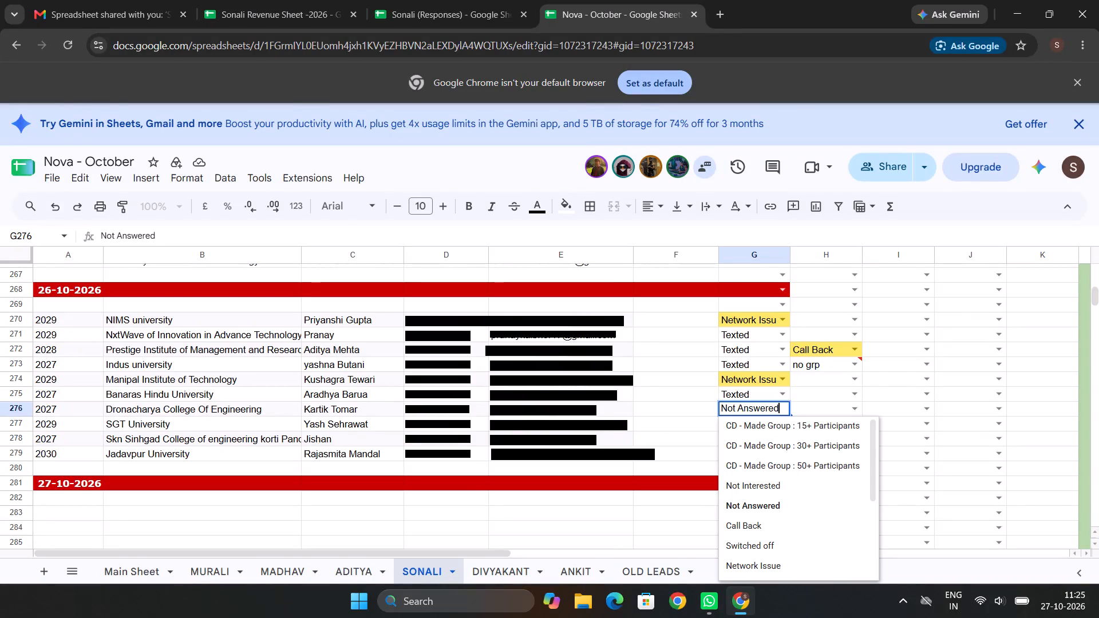
pyautogui.click(780, 529)
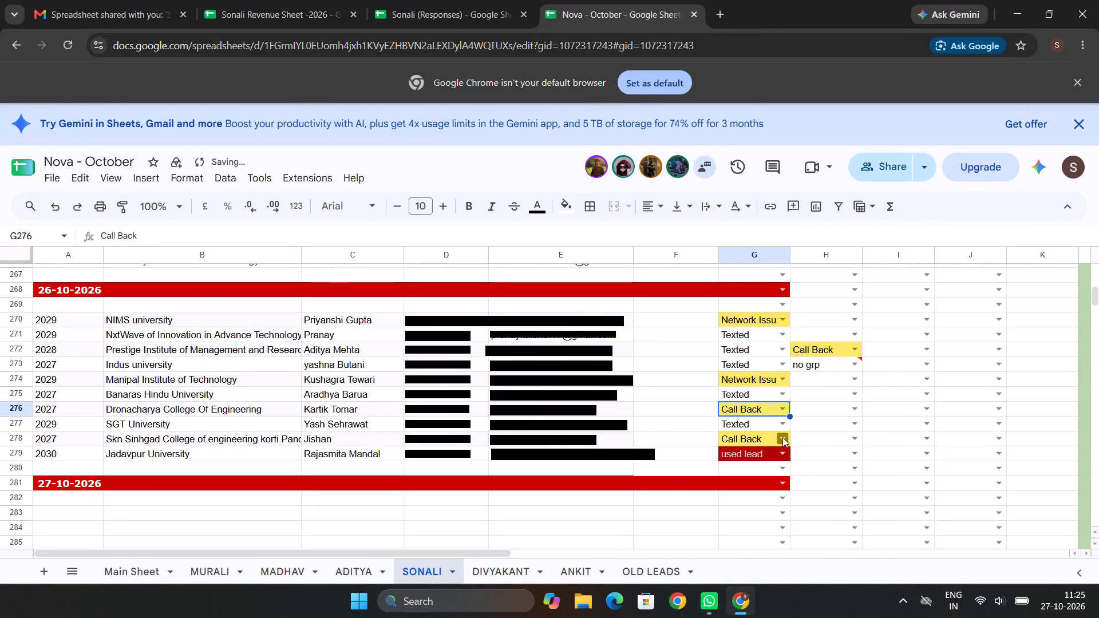
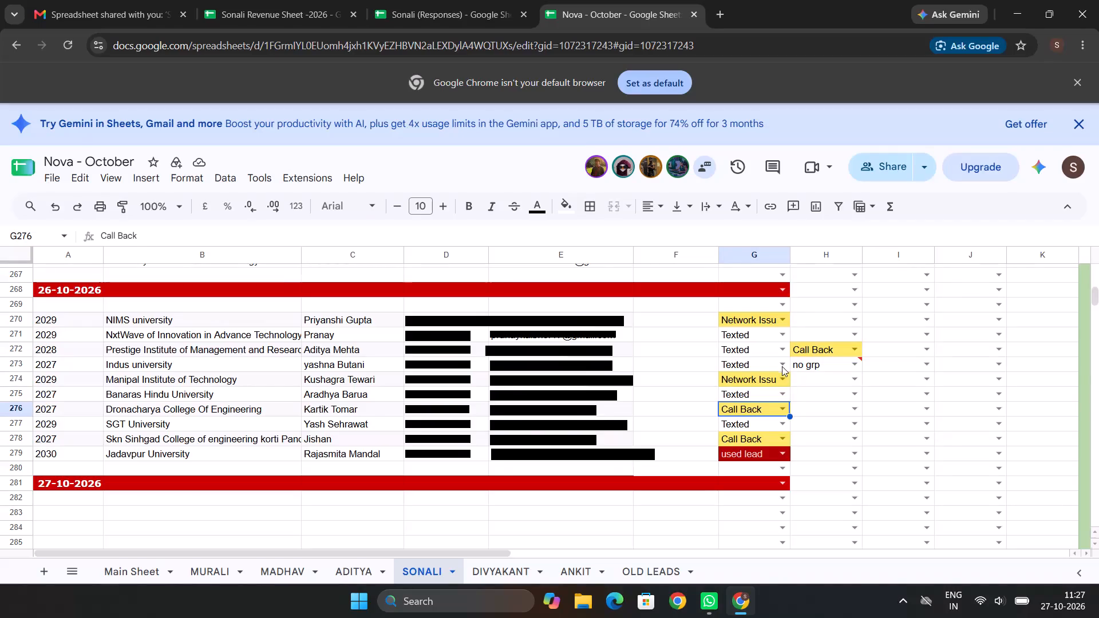
# Set the call status of the Manipal Institute of Technology lead in row 274 to Not Interested.
pyautogui.click(784, 377)
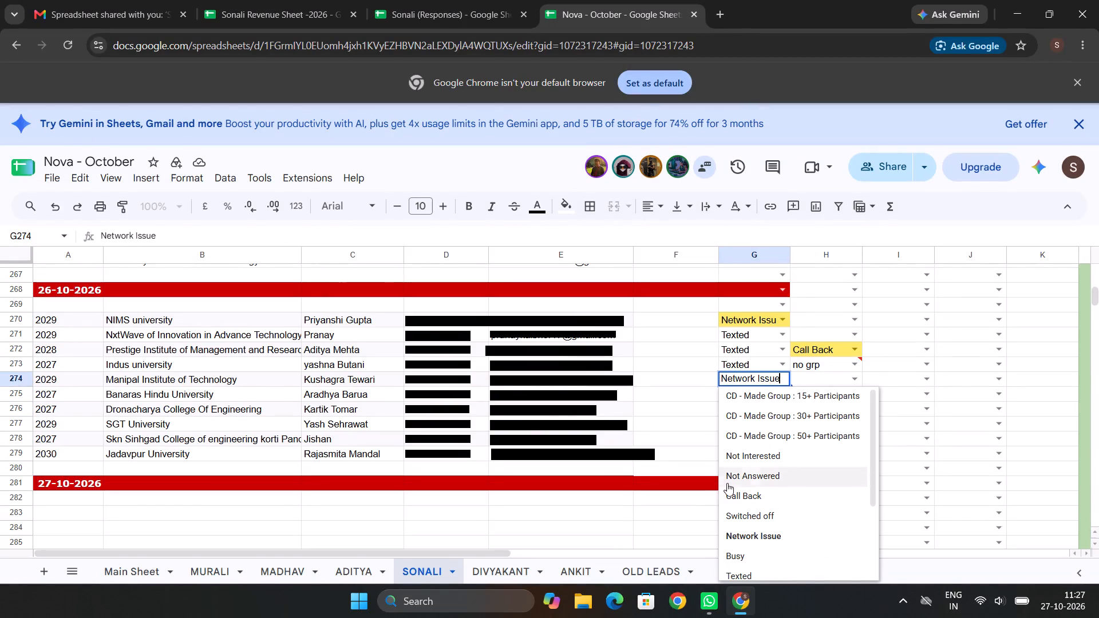
pyautogui.click(730, 458)
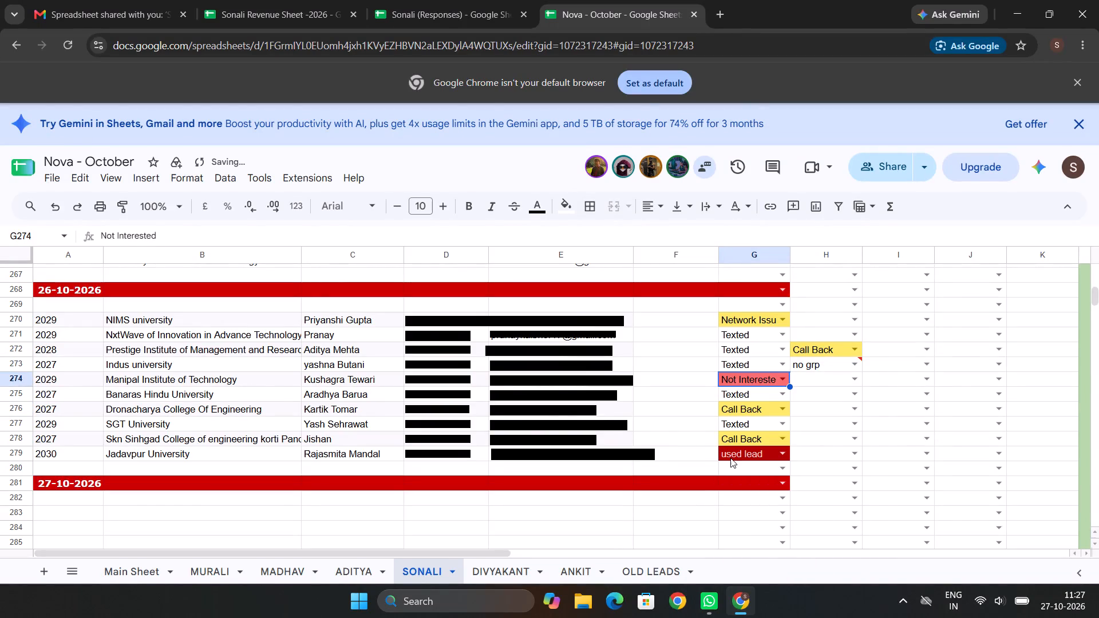
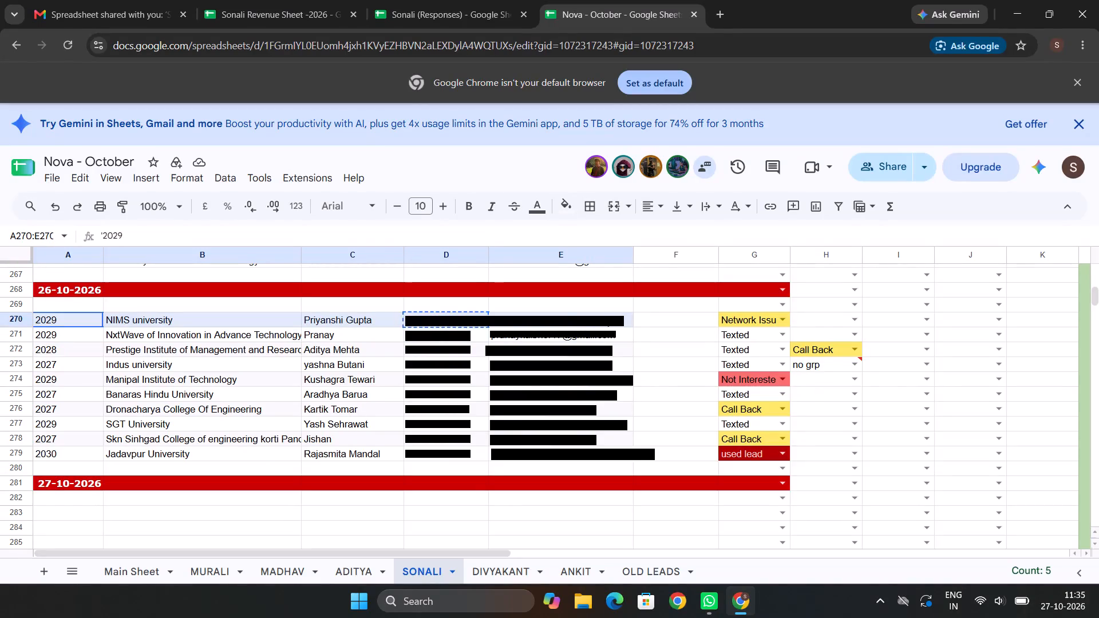
# Copy the NIMS university lead's details from columns A to E of row 270 in the SONALI sheet.
pyautogui.hotkey('ctrl', 'c')
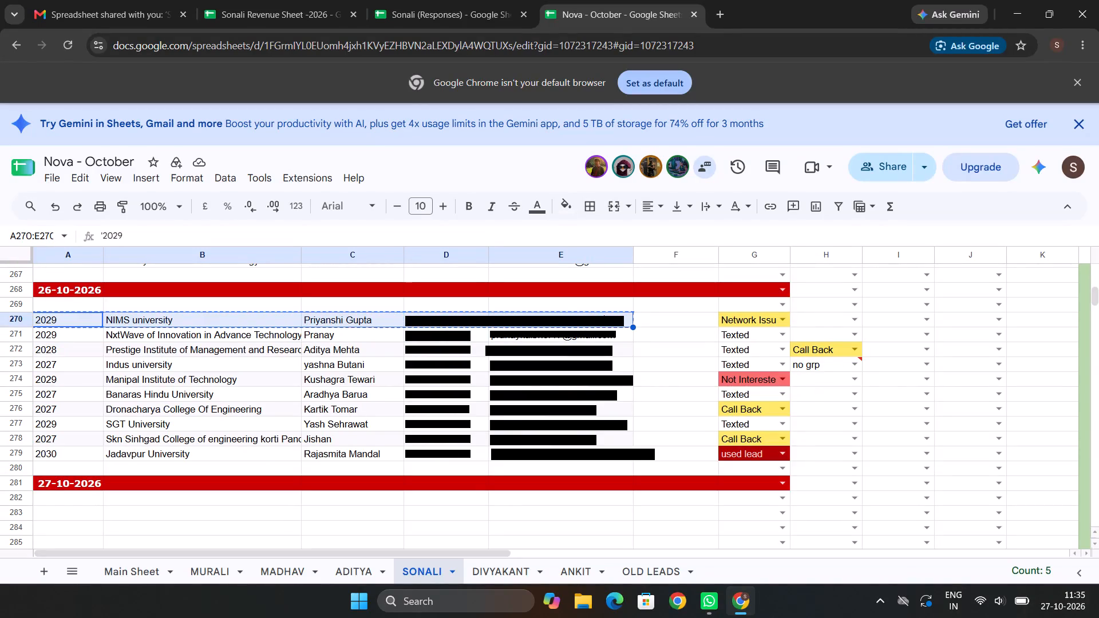
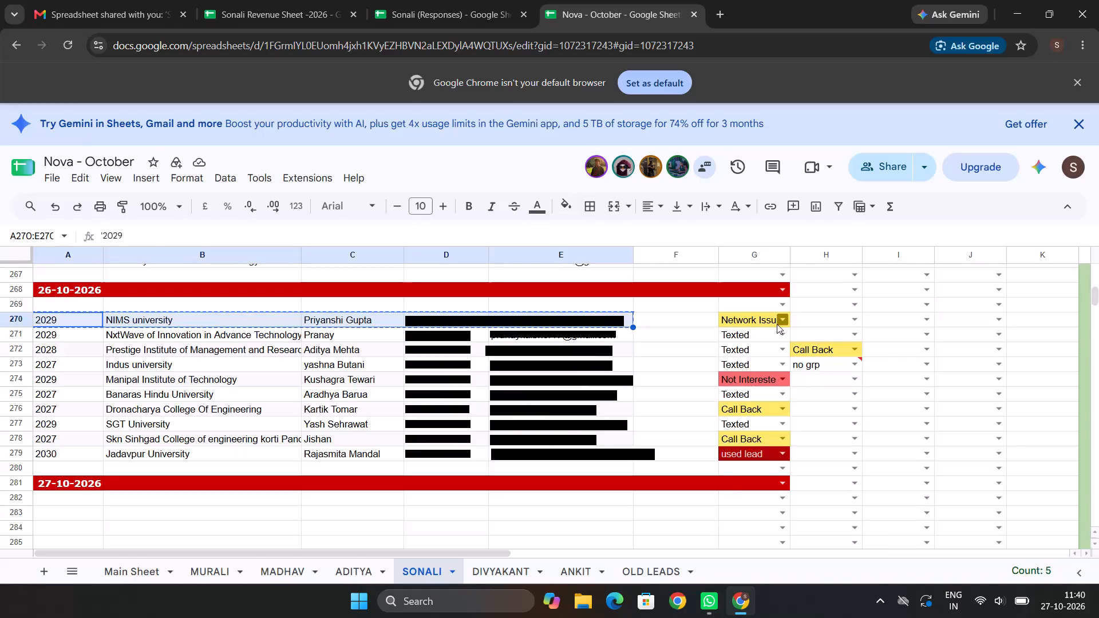
# Set the call status of the NIMS university lead in row 270 to Texted.
pyautogui.click(777, 324)
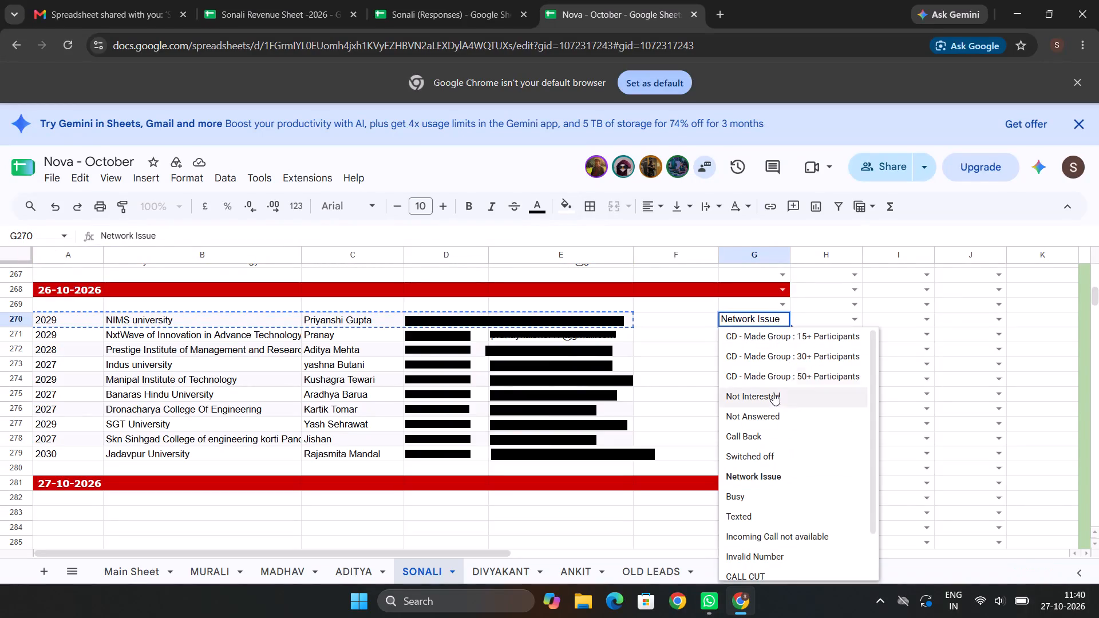
pyautogui.click(745, 514)
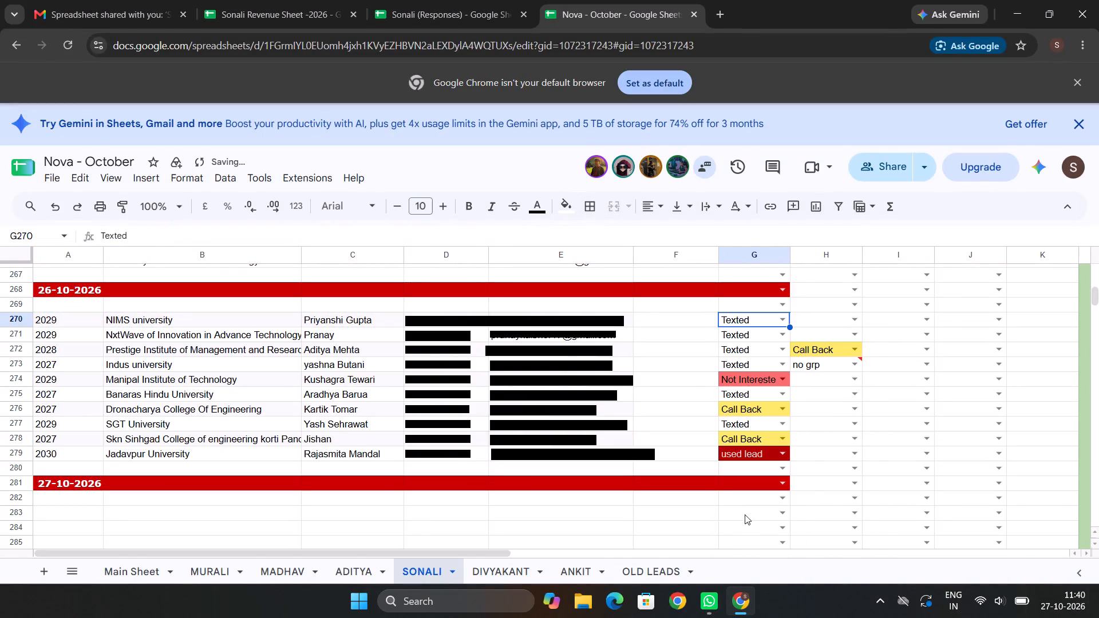
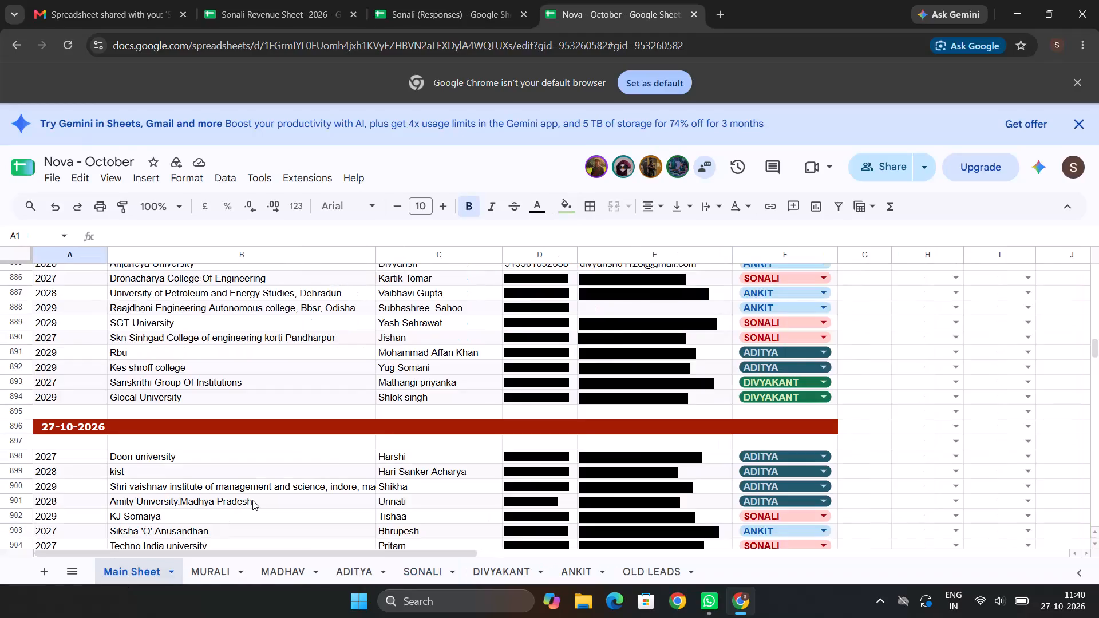
# Copy the KJ Somaiya lead's details in row 902, columns A to E, from the 27-10-2026 section of the Main Sheet.
pyautogui.scroll(-2, 252, 500)
pyautogui.scroll(1, 252, 500)
pyautogui.scroll(-1, 252, 500)
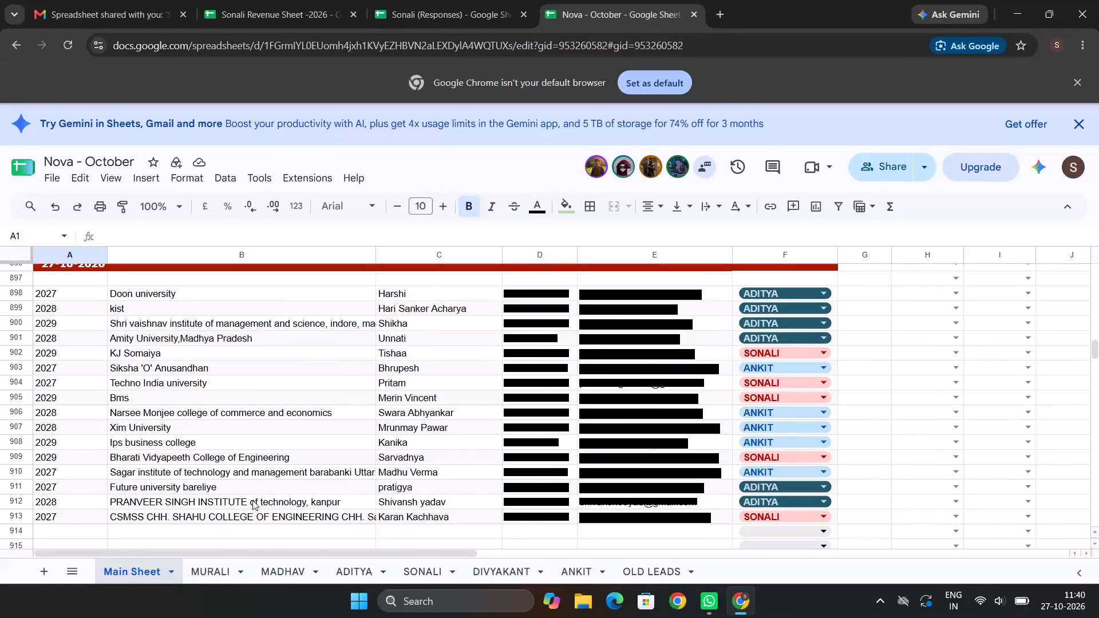
pyautogui.moveTo(42, 335); pyautogui.dragTo(246, 348)
pyautogui.click(40, 359)
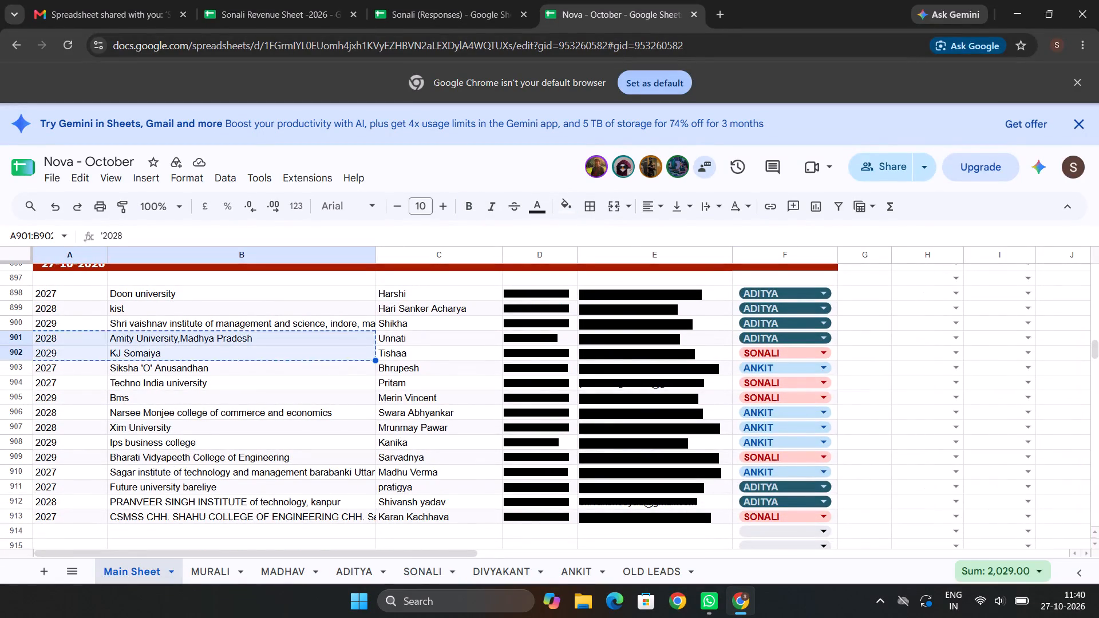
pyautogui.moveTo(40, 359); pyautogui.dragTo(647, 358)
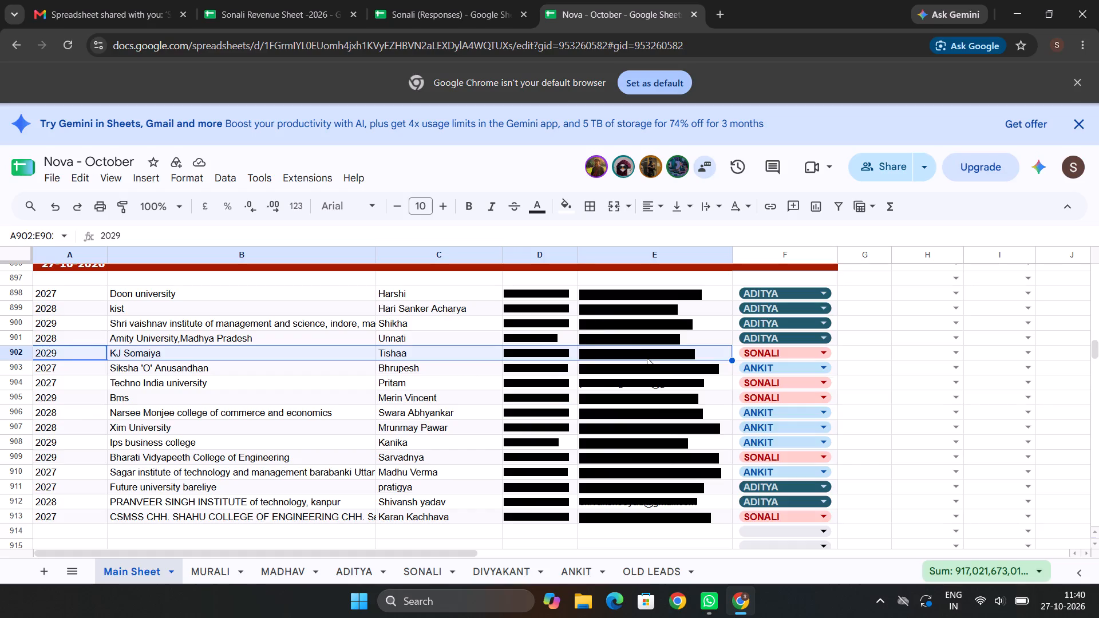
pyautogui.hotkey('ctrl', 'c')
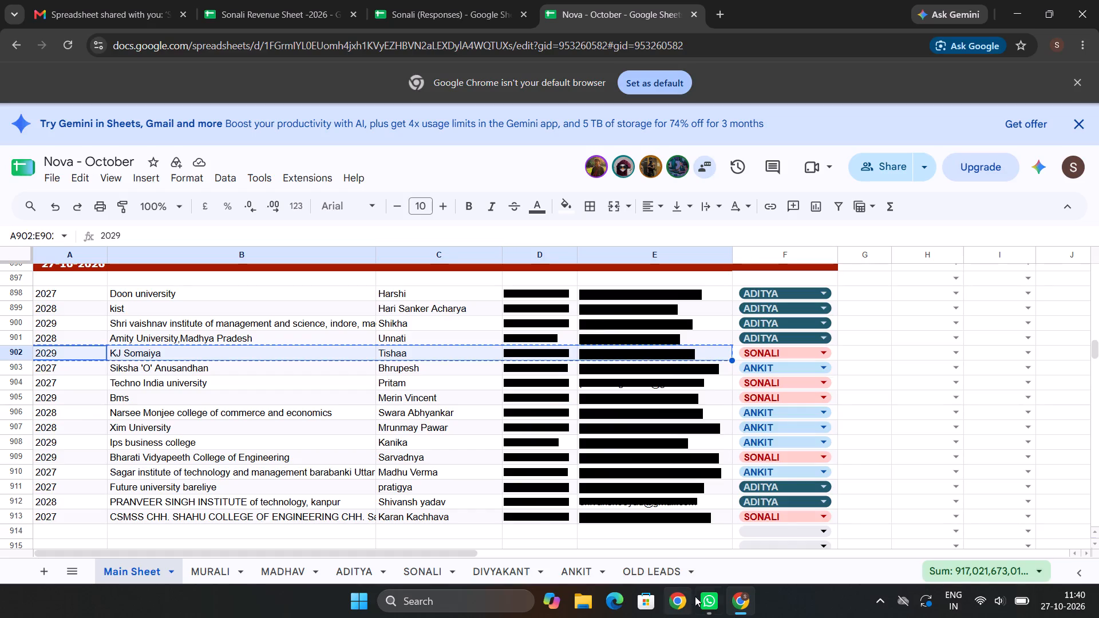
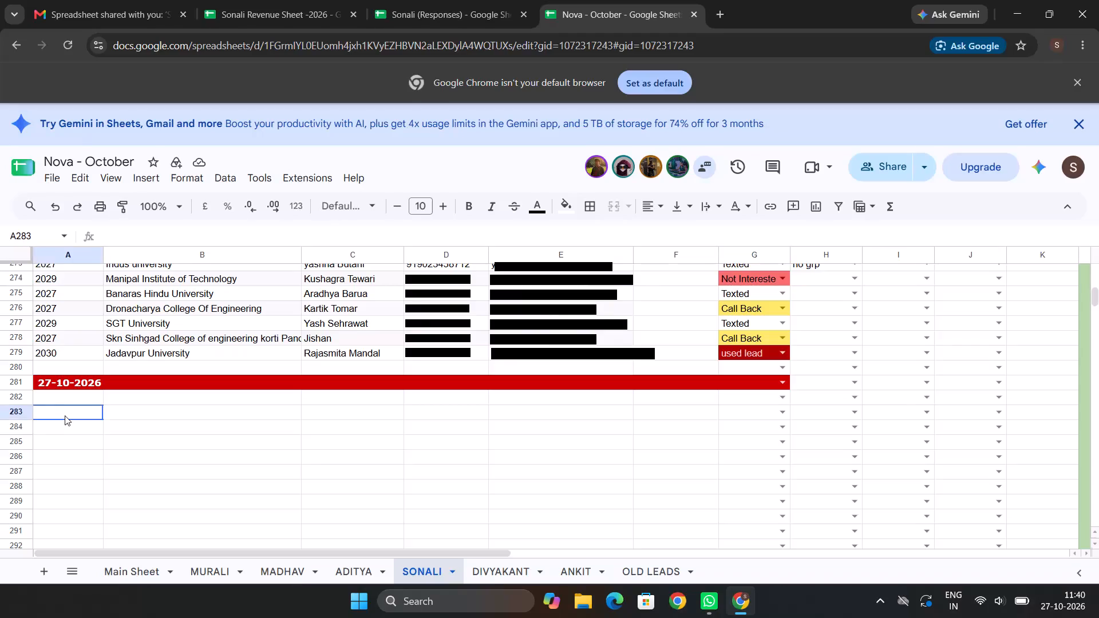
# Paste the copied KJ Somaiya lead into row 283 of the SONALI sheet, under the 27-10-2026 heading.
pyautogui.hotkey('ctrl', 'v')
# Copy the SONALI-assigned Techno India university and Bms leads, columns A to E of rows 904–905, from the Main Sheet.
pyautogui.click(148, 583)
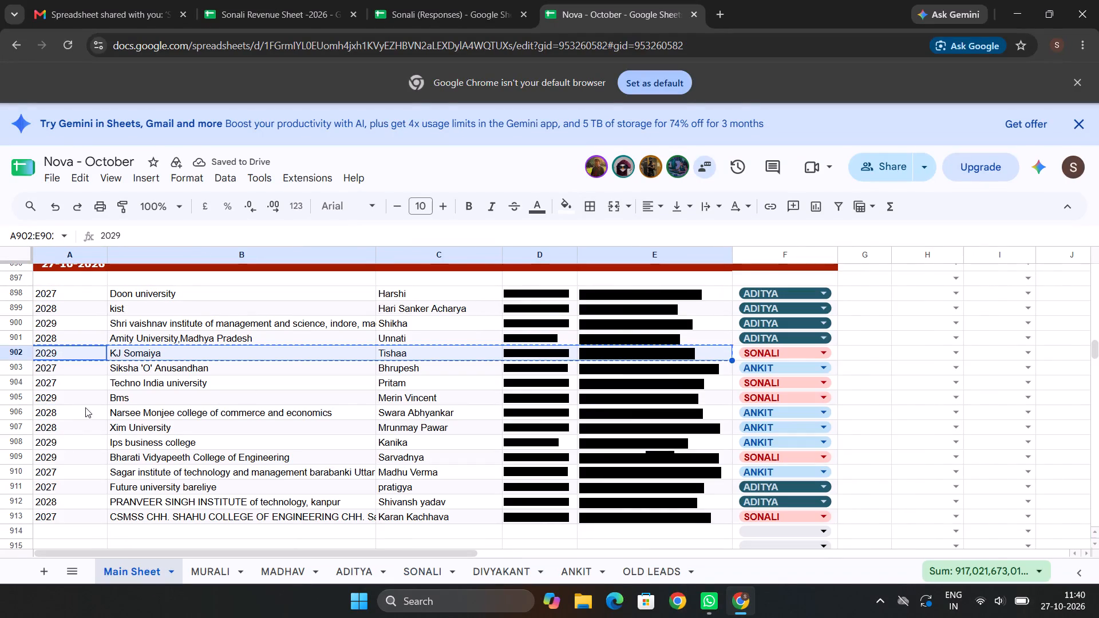
pyautogui.moveTo(37, 377); pyautogui.dragTo(538, 394)
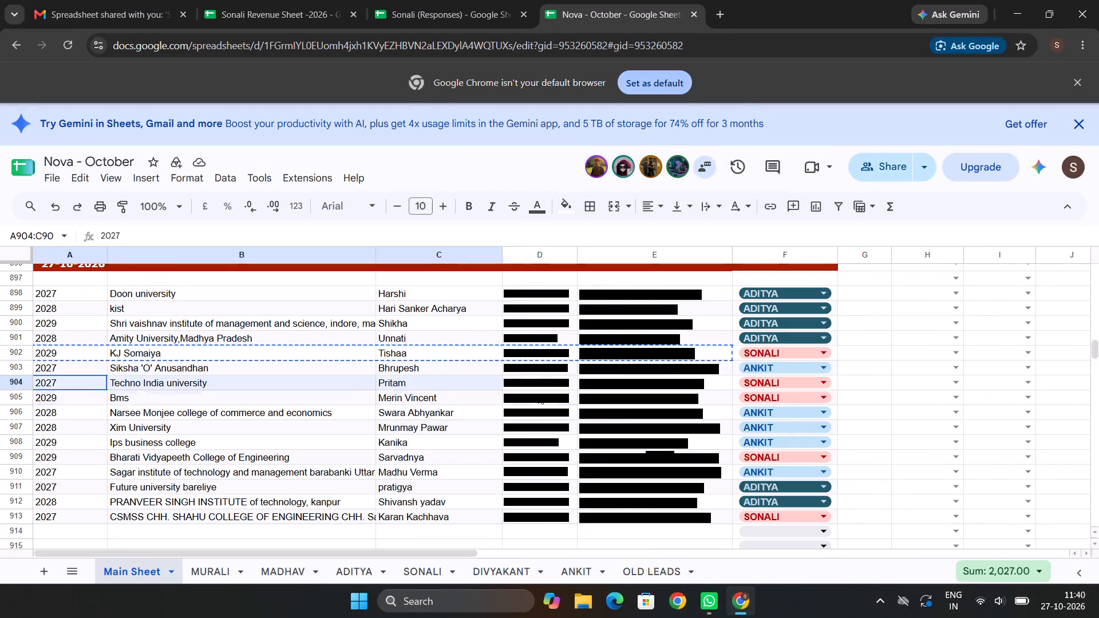
pyautogui.moveTo(538, 394); pyautogui.dragTo(620, 397)
pyautogui.hotkey('ctrl', 'c')
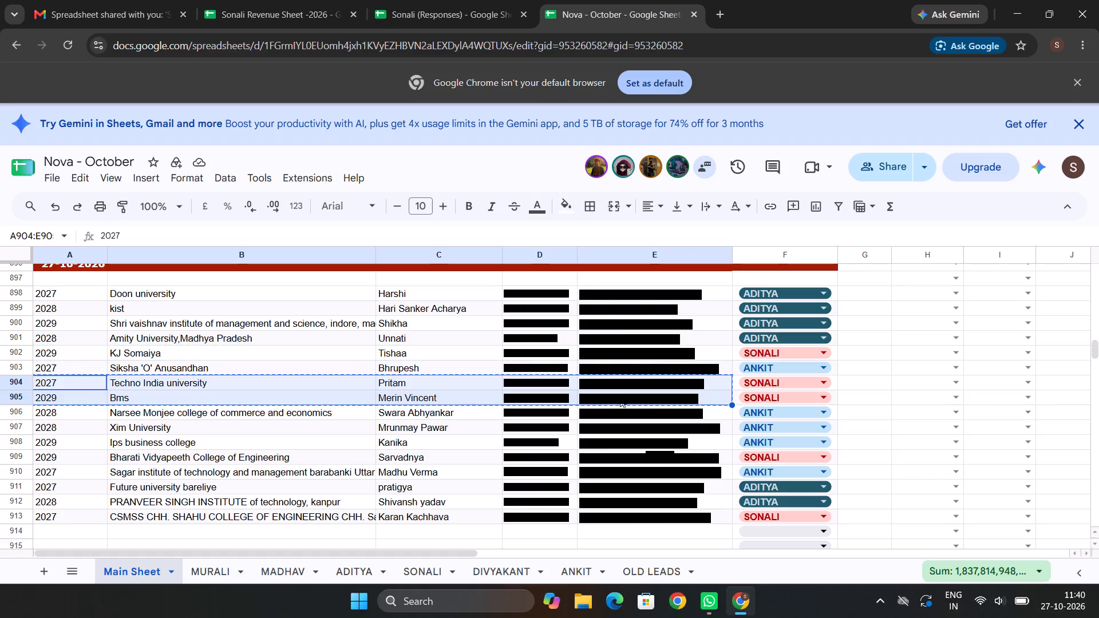
# Paste the copied Techno India university and Bms leads into the SONALI sheet's 27-10-2026 section, starting at row 284.
pyautogui.click(411, 572)
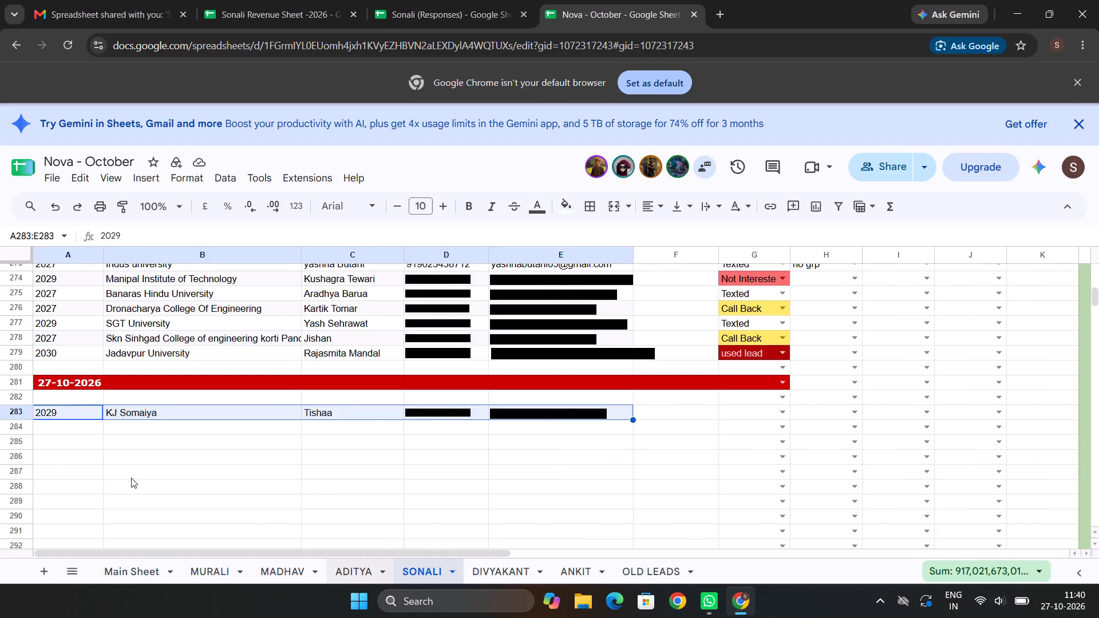
pyautogui.click(83, 430)
pyautogui.hotkey('ctrl', 'v')
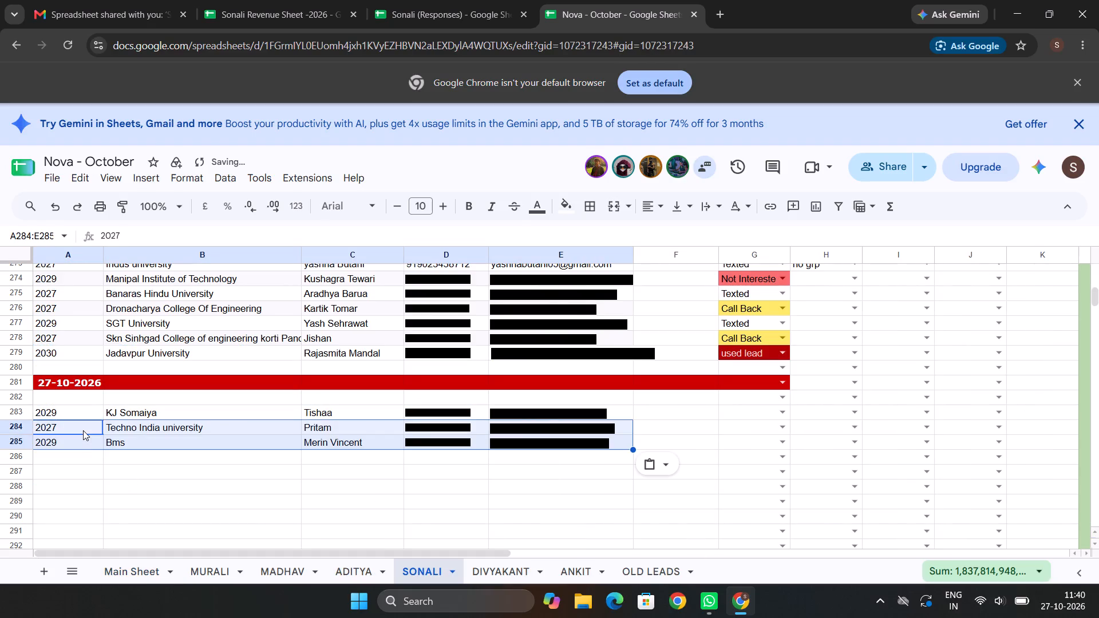
# Return to the Main Sheet's 27-10-2026 lead list for the remaining leads assigned to SONALI.
pyautogui.click(135, 569)
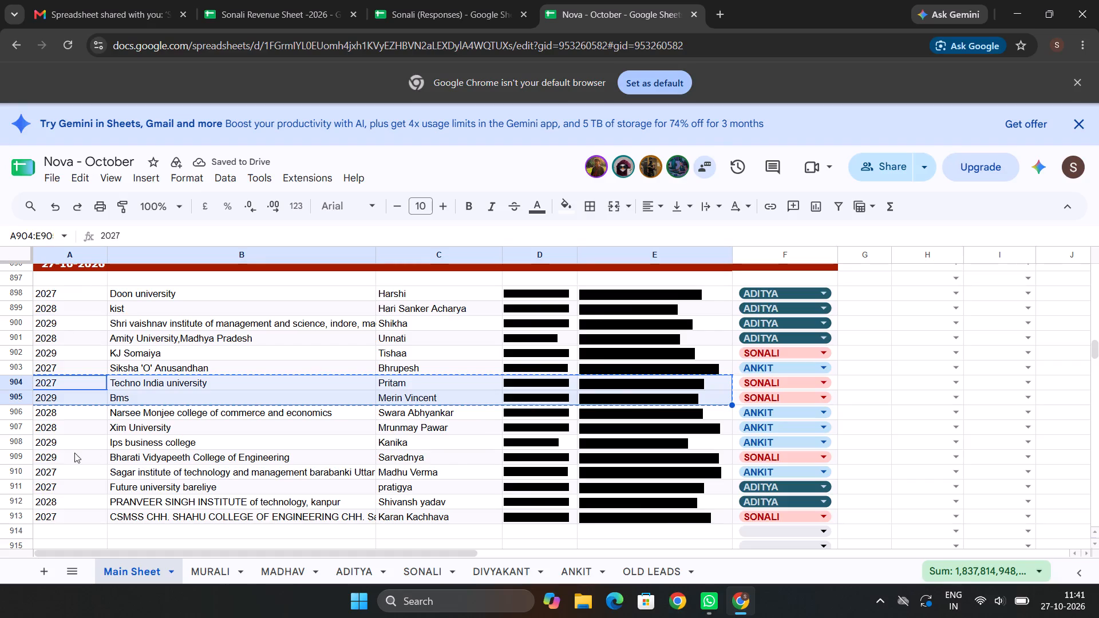
# Copy the Bharati Vidyapeeth College of Engineering lead from Main Sheet row 909 into row 286 of the SONALI sheet.
pyautogui.moveTo(42, 457); pyautogui.dragTo(643, 461)
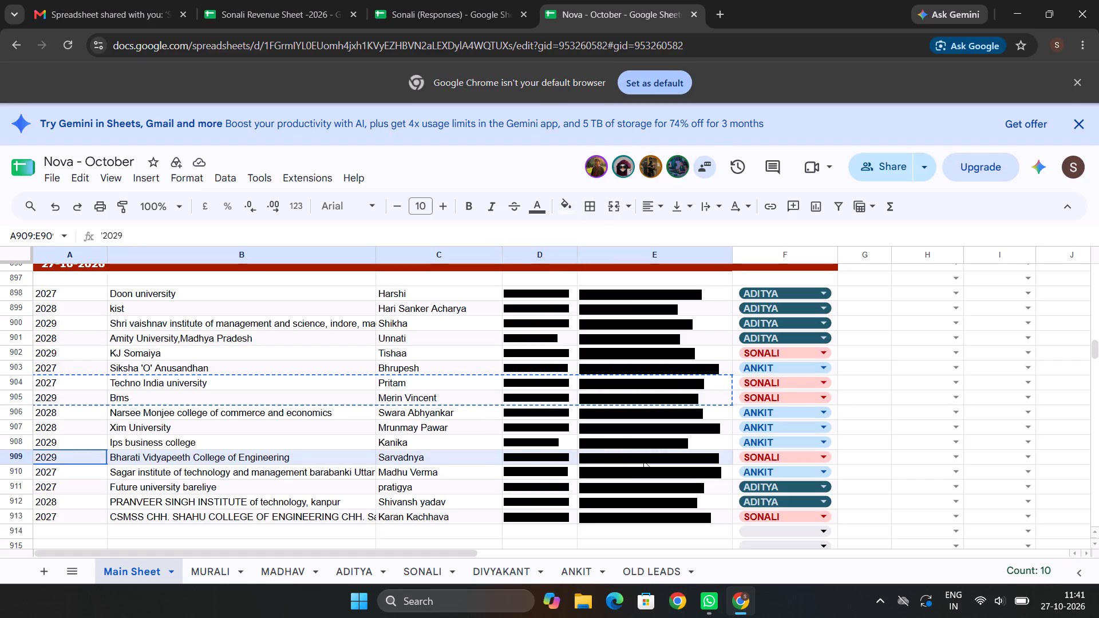
pyautogui.moveTo(643, 461); pyautogui.dragTo(654, 458)
pyautogui.hotkey('ctrl', 'c')
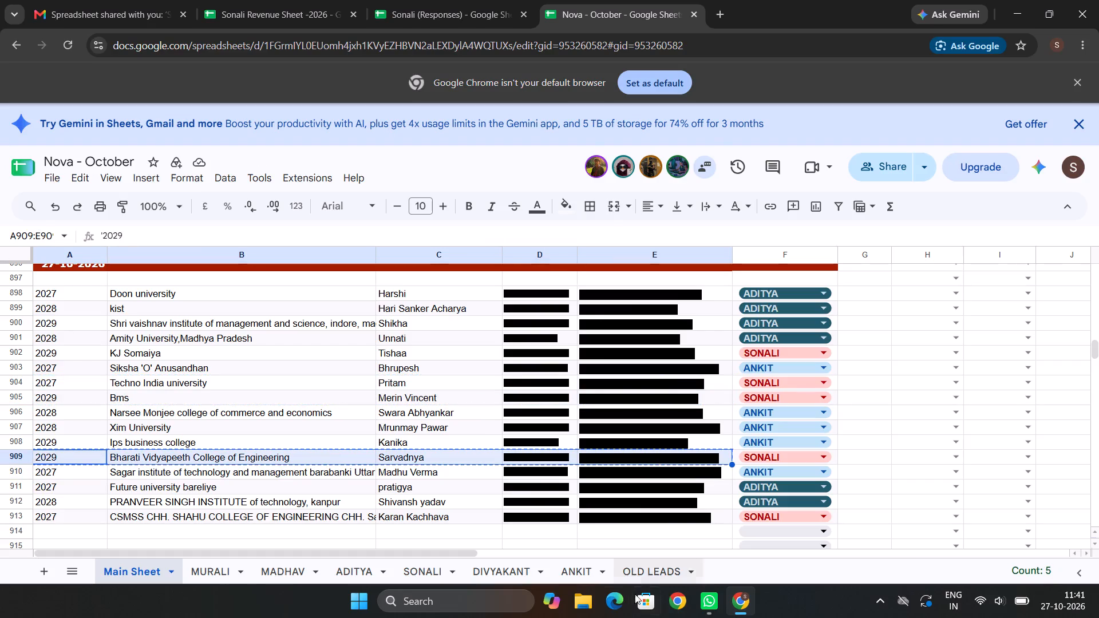
pyautogui.click(429, 566)
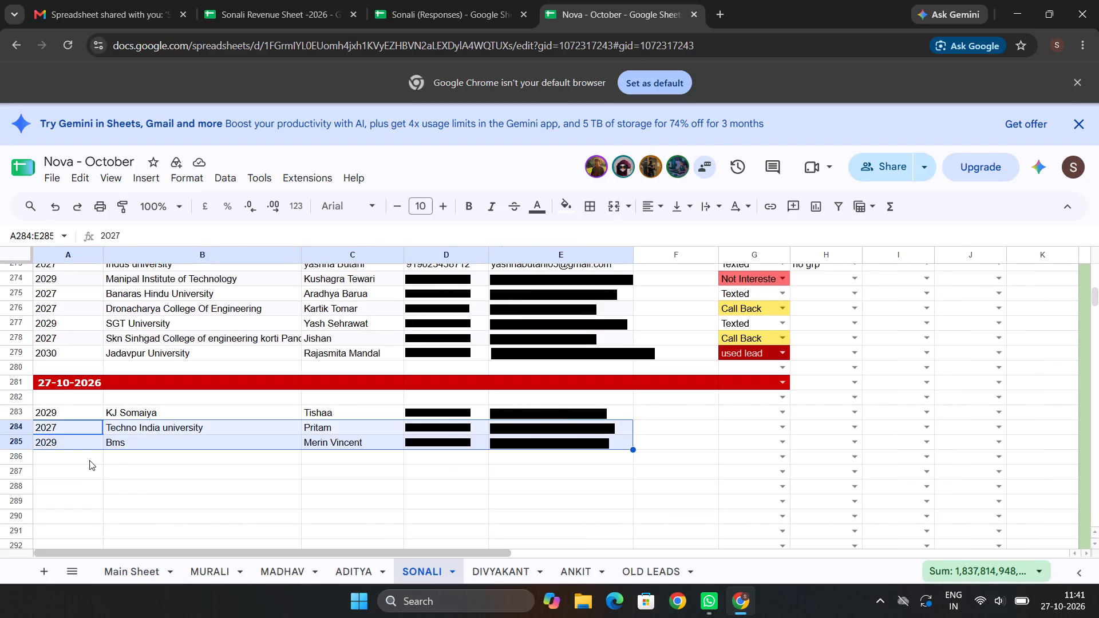
pyautogui.click(89, 459)
pyautogui.hotkey('ctrl', 'v')
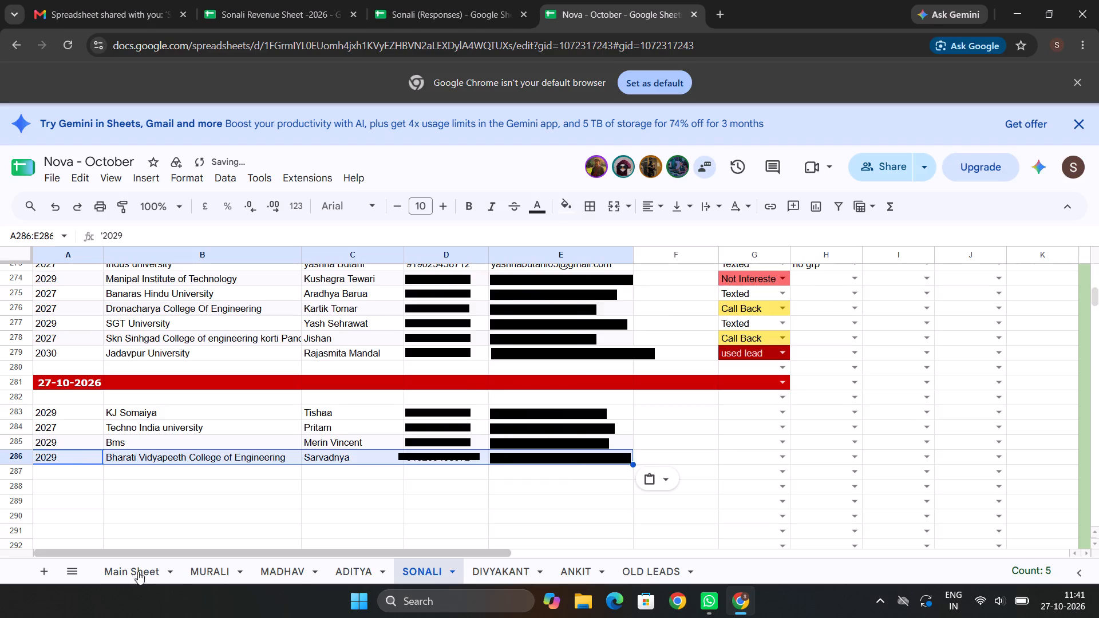
# Copy the CSMSS CHH. SHAHU COLLEGE OF ENGINEERING lead from Main Sheet row 913 into row 287 of the SONALI sheet.
pyautogui.click(137, 577)
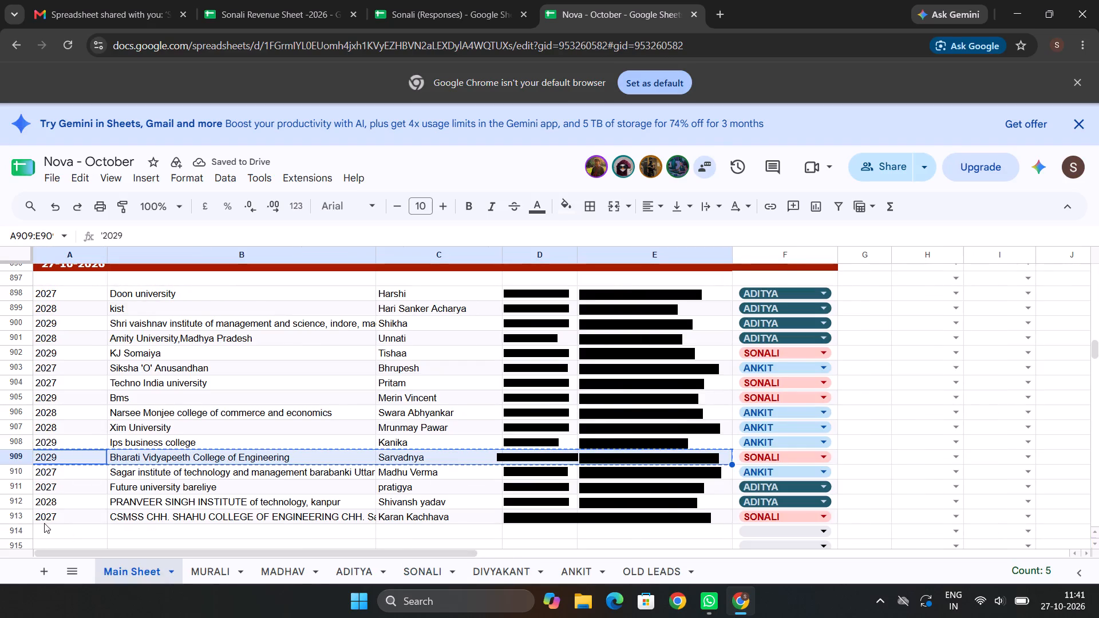
pyautogui.moveTo(40, 519); pyautogui.dragTo(689, 524)
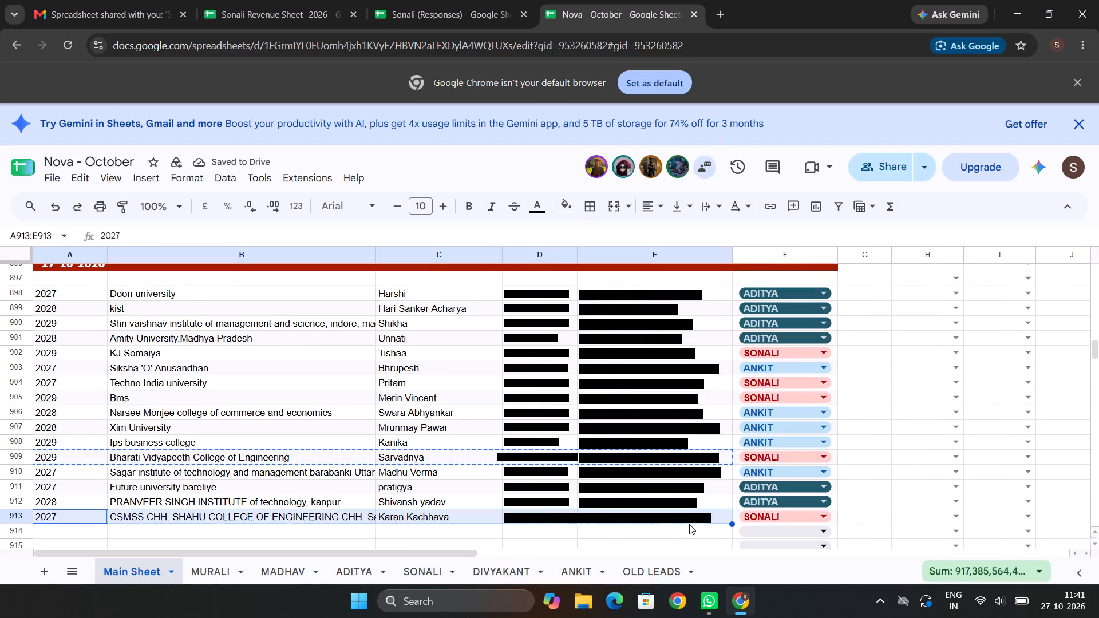
pyautogui.hotkey('ctrl', 'c')
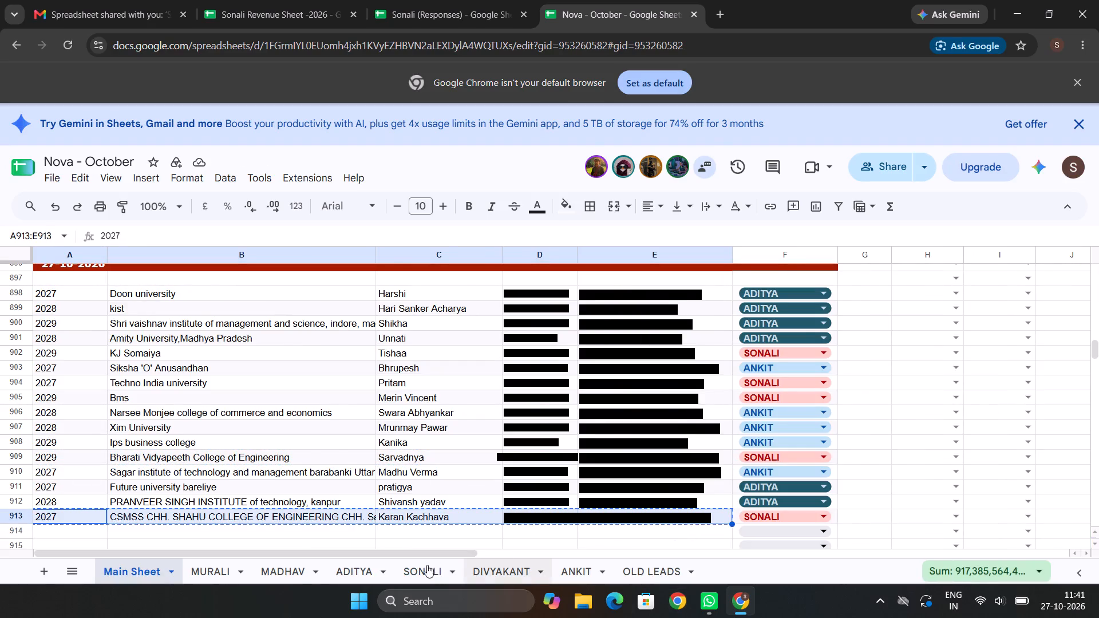
pyautogui.click(426, 565)
pyautogui.click(82, 469)
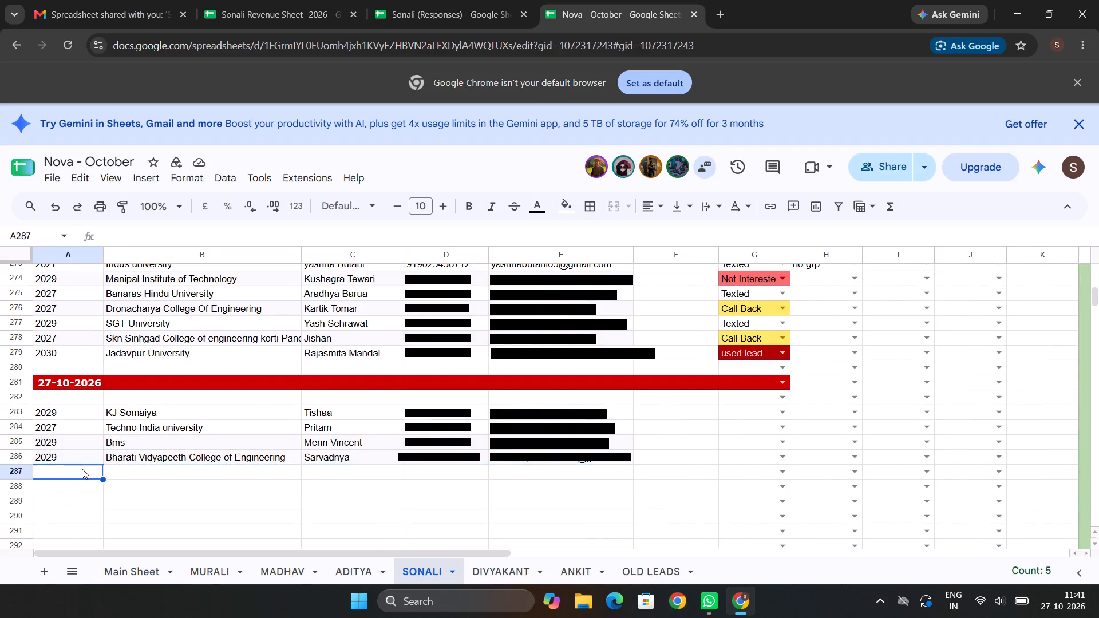
pyautogui.hotkey('ctrl', 'v')
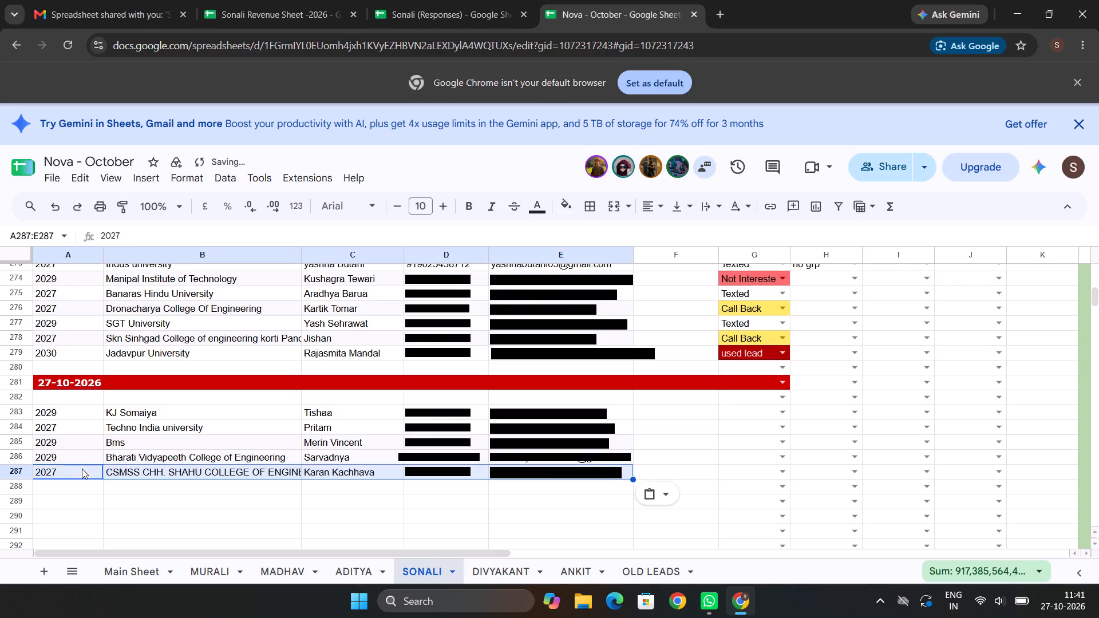
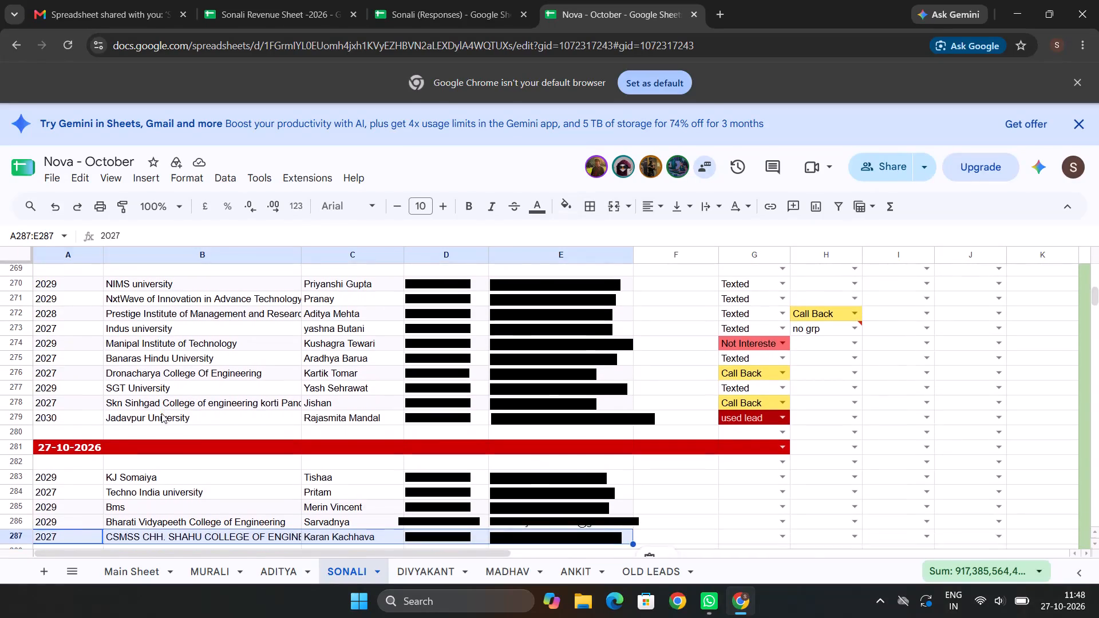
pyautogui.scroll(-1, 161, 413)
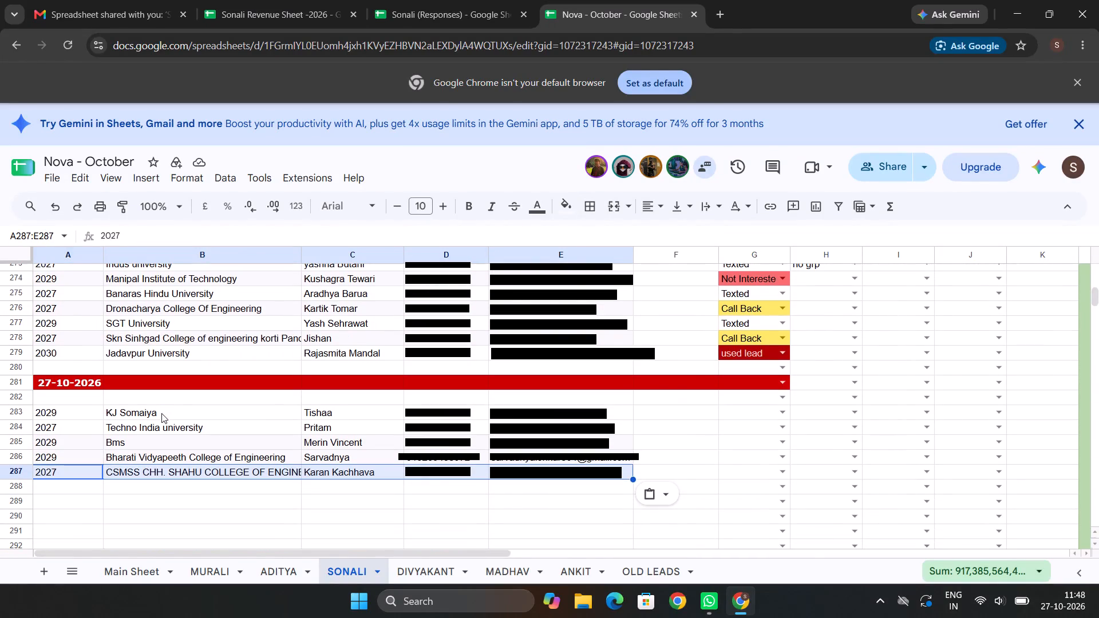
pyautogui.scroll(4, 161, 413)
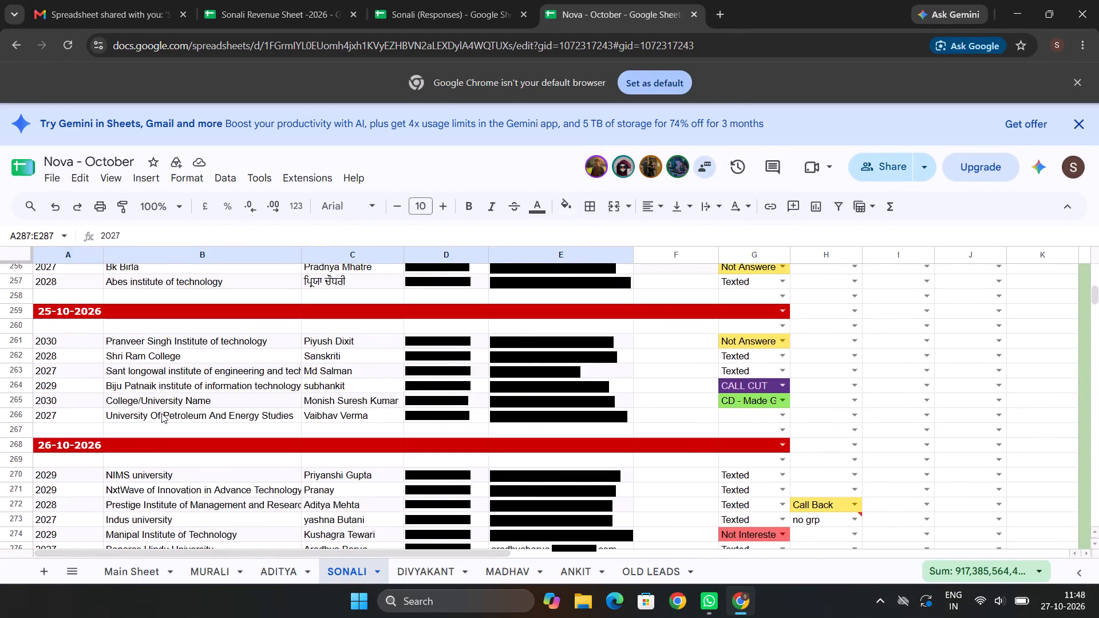
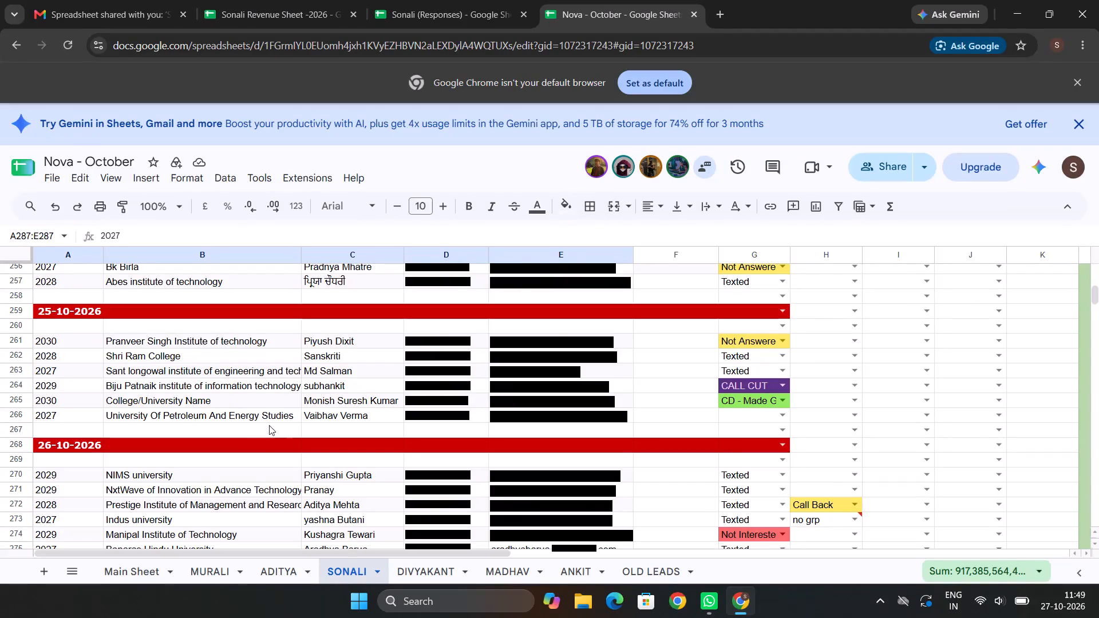
# Open the ADITYA sheet and examine the leads listed in its 27-10-2026 section.
pyautogui.click(268, 567)
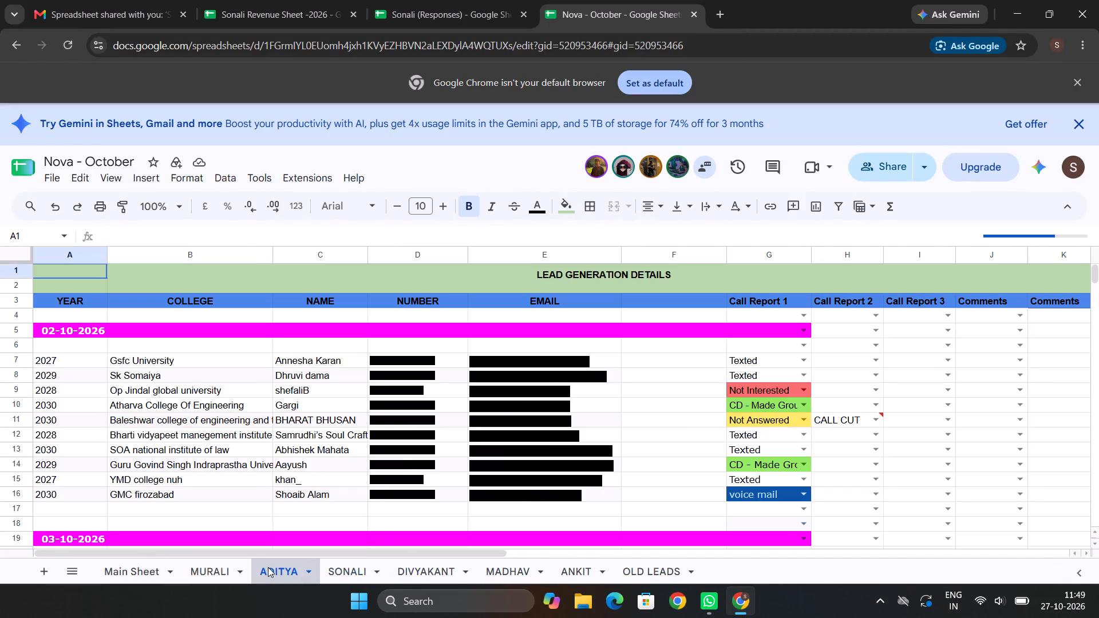
pyautogui.scroll(-1, 257, 441)
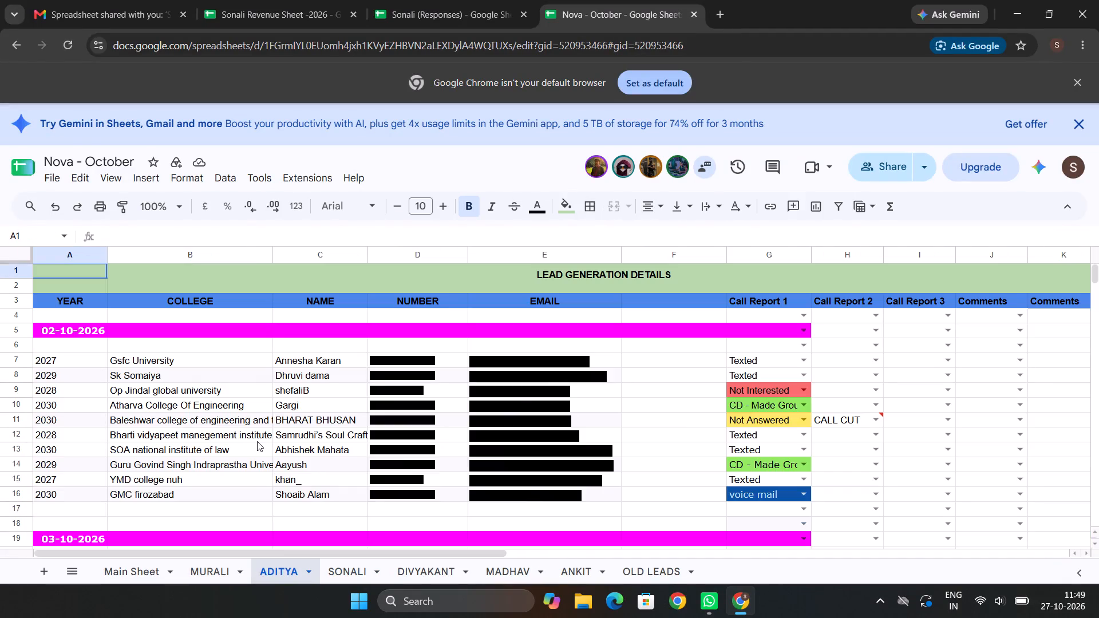
pyautogui.scroll(-7, 257, 441)
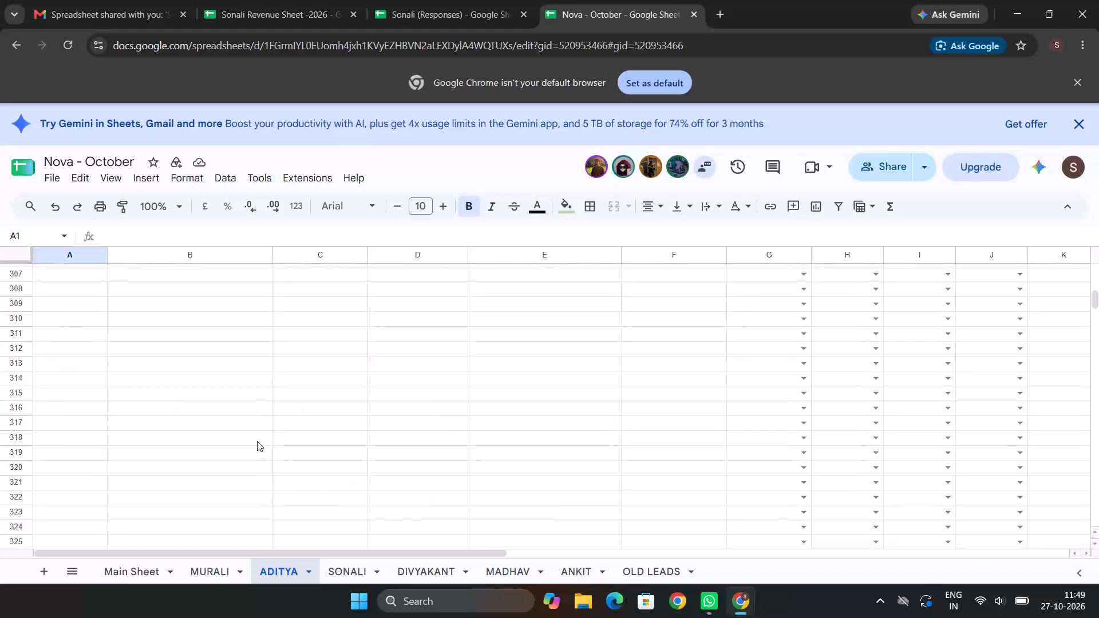
pyautogui.scroll(3, 257, 441)
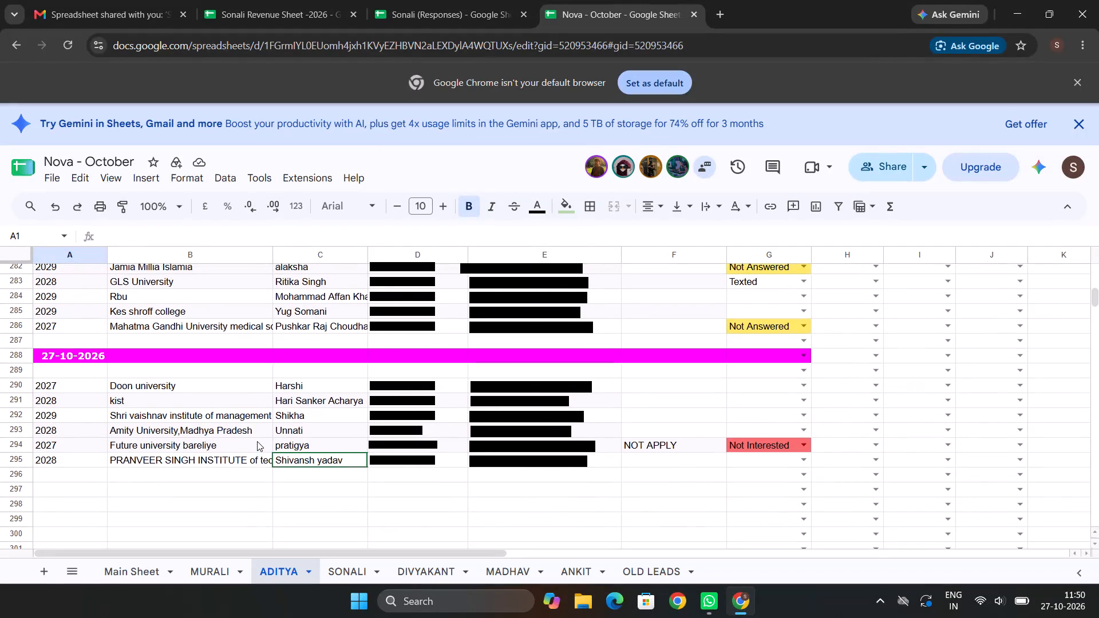
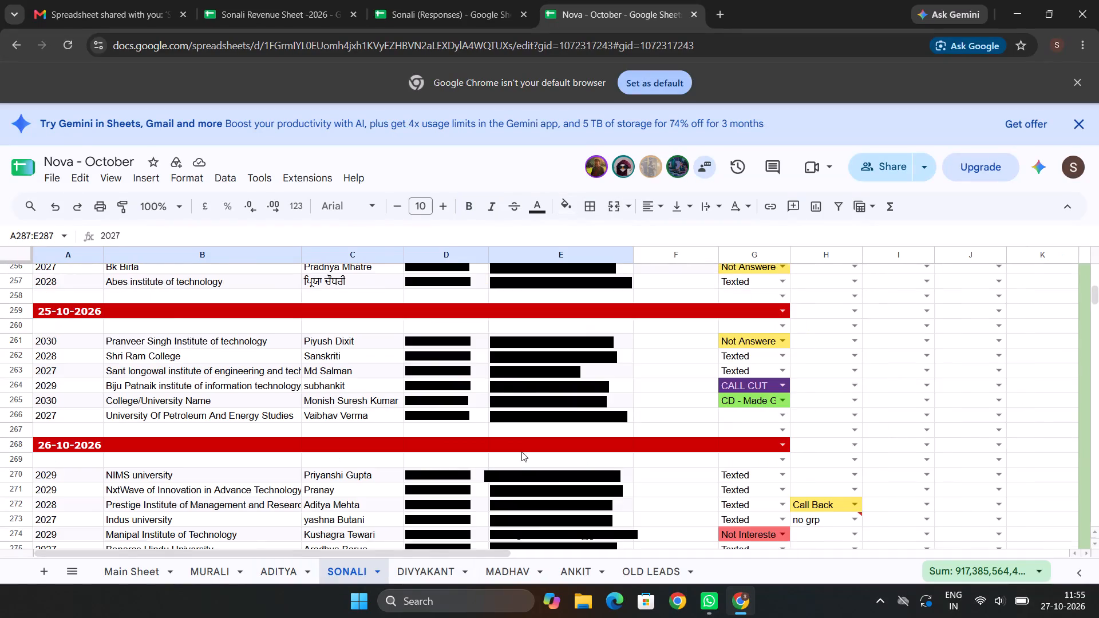
# Copy the contact number of the NxtWave of Innovation in Advance Technology lead in row 271 of the SONALI sheet's 26-10-2026 section.
pyautogui.scroll(-4, 521, 451)
pyautogui.scroll(3, 521, 451)
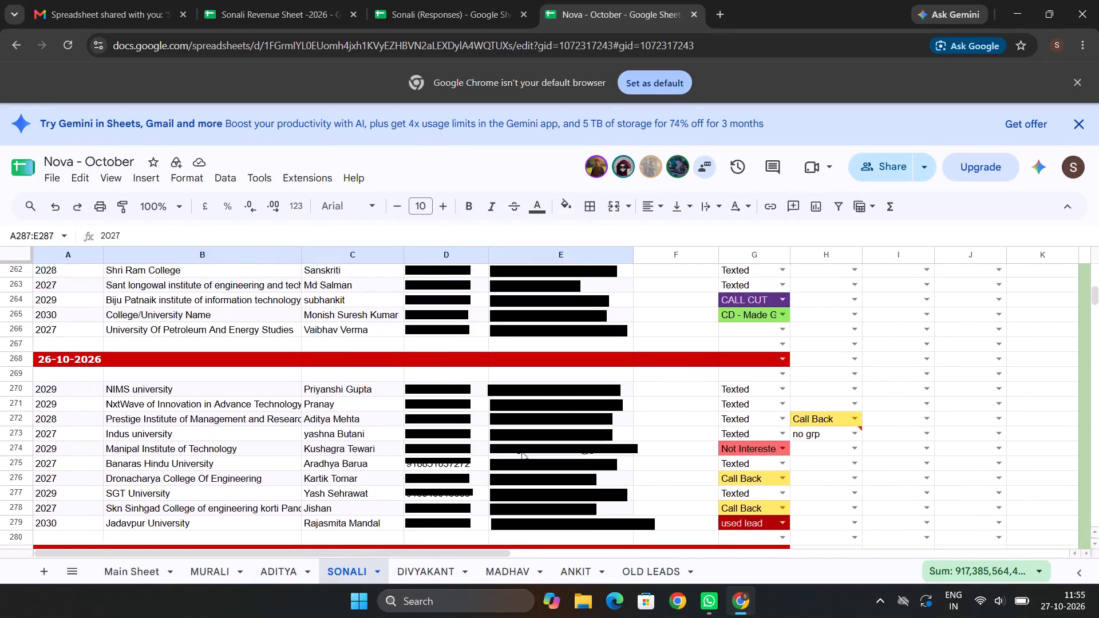
pyautogui.scroll(2, 521, 451)
pyautogui.scroll(-1, 521, 451)
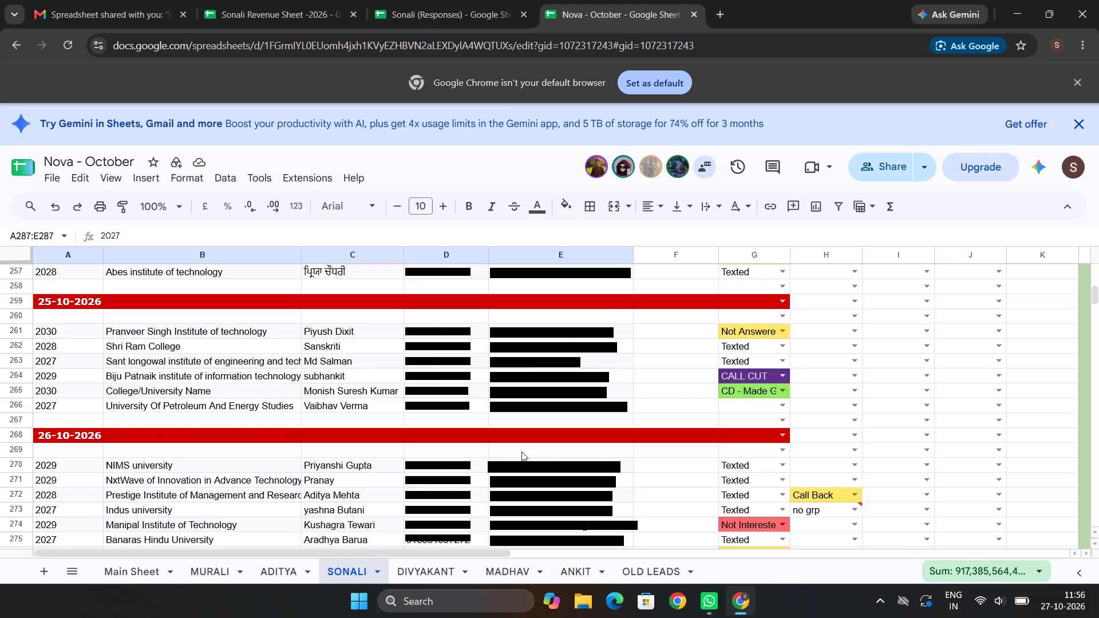
pyautogui.click(452, 481)
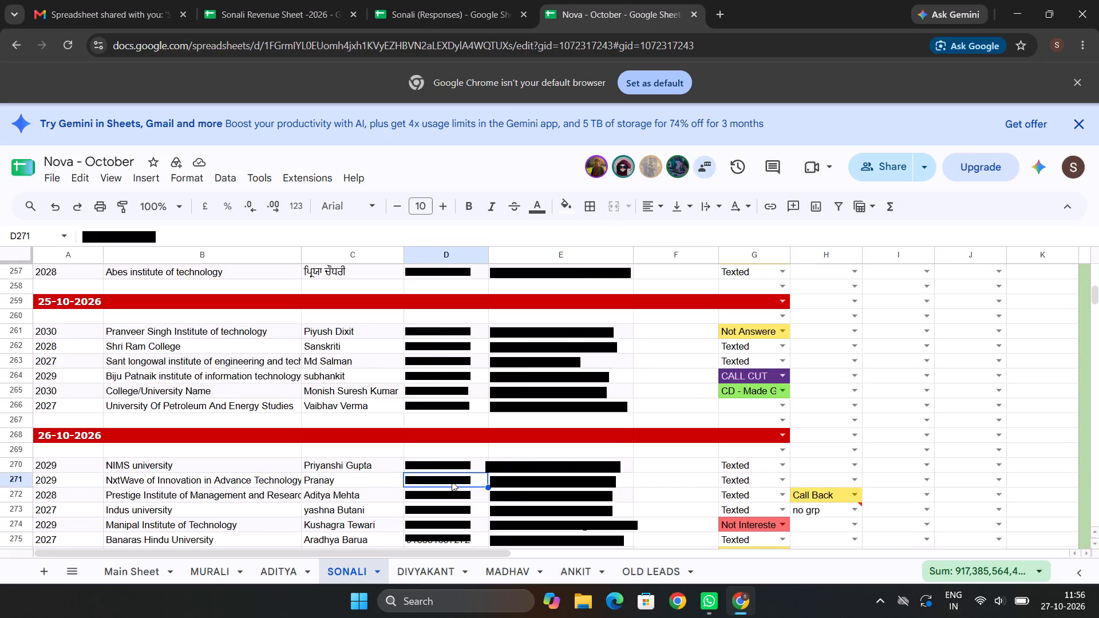
pyautogui.hotkey('ctrl', 'c')
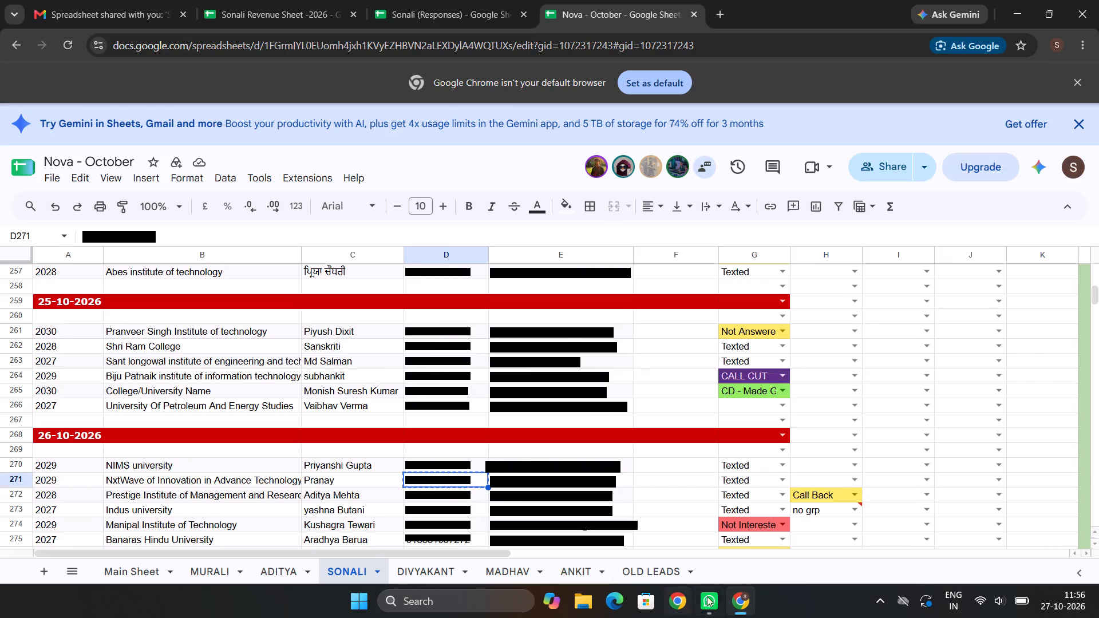
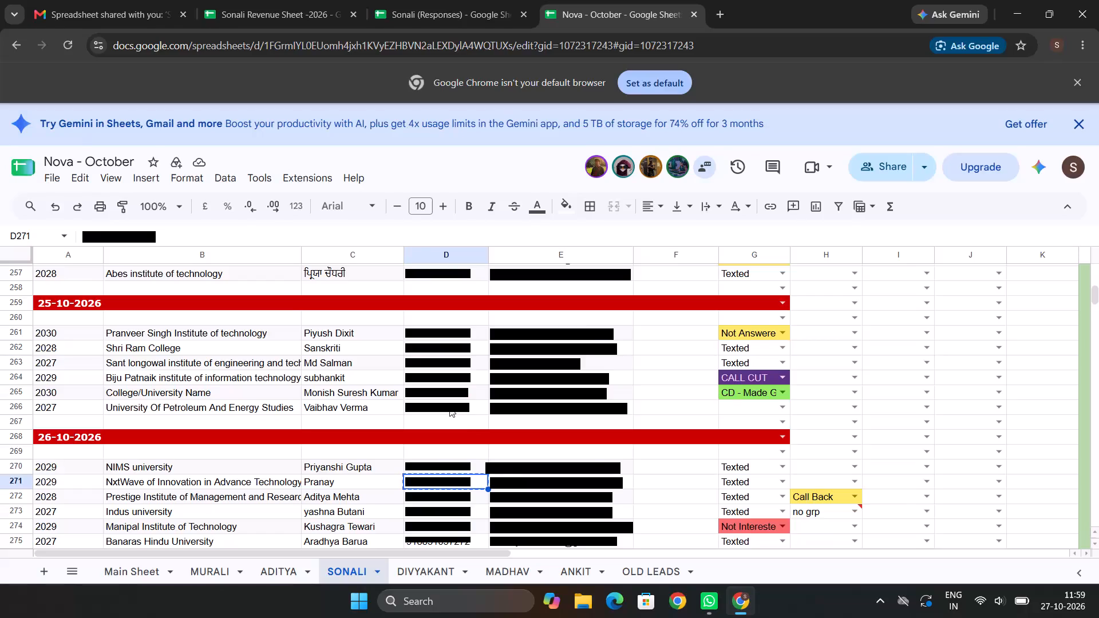
# Copy the phone number of the University Of Petroleum And Energy Studies lead in row 266 of the SONALI sheet.
pyautogui.click(449, 407)
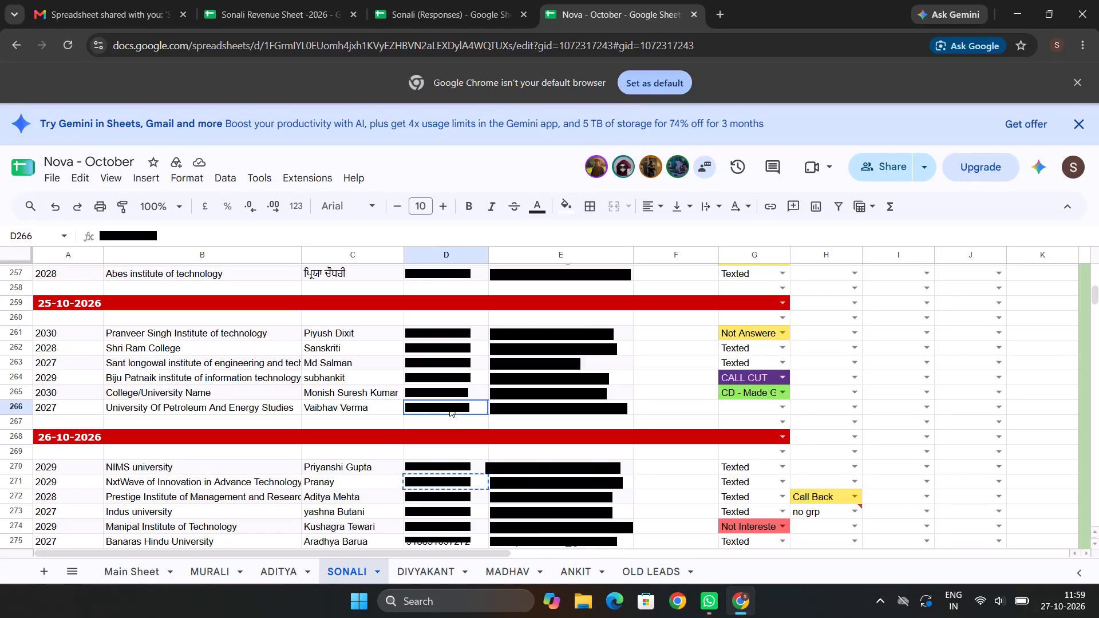
pyautogui.hotkey('ctrl', 'c')
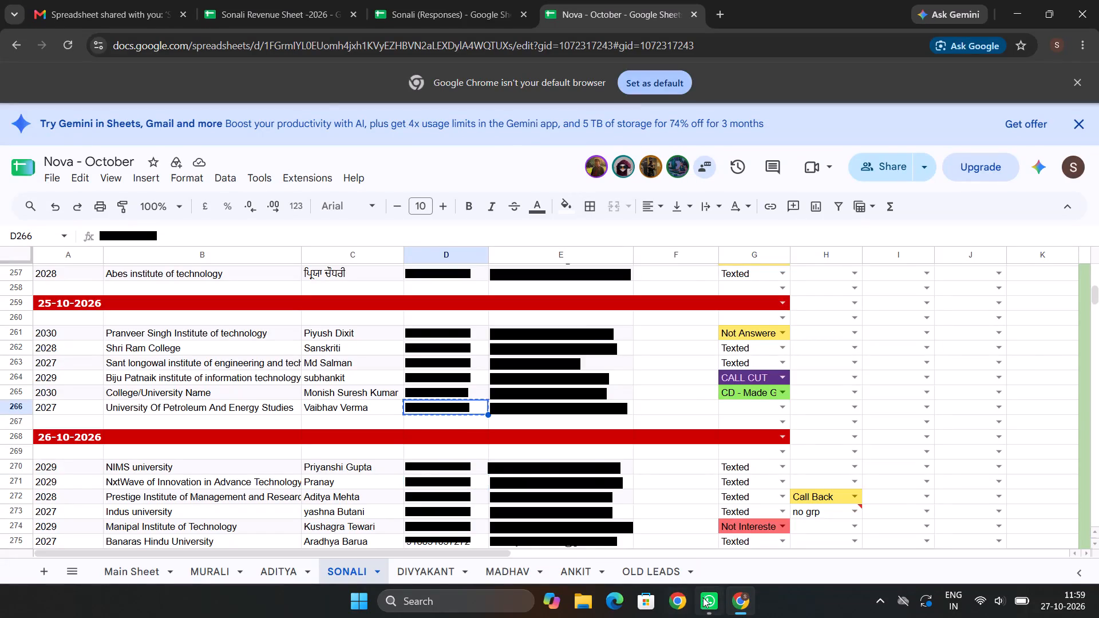
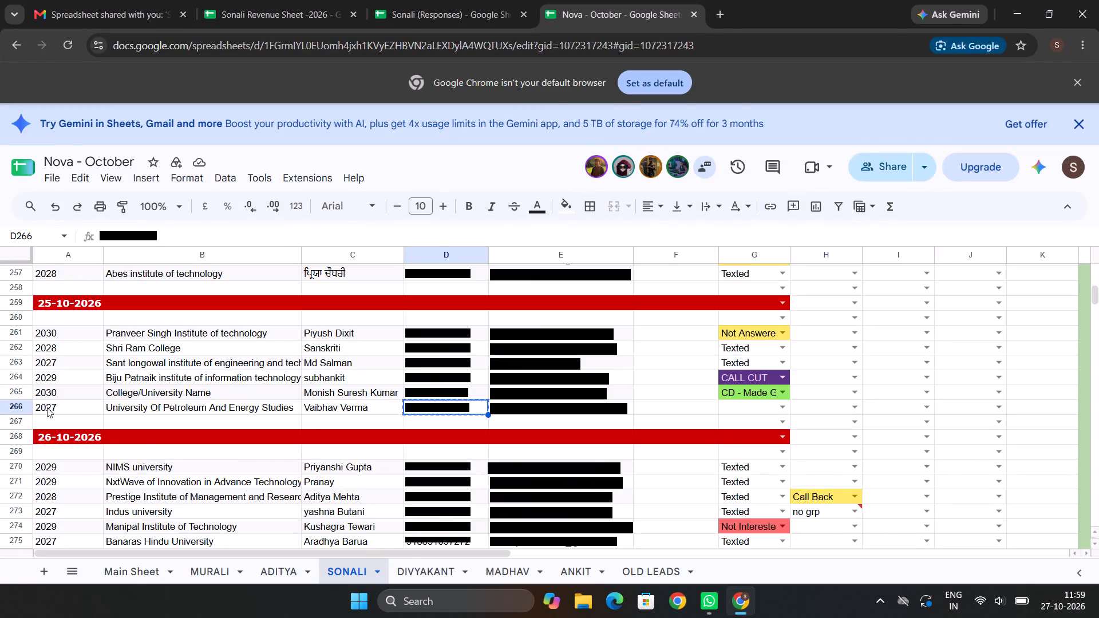
# Copy the University Of Petroleum And Energy Studies lead's details, from year through email, in row 266 of the SONALI sheet.
pyautogui.moveTo(46, 407); pyautogui.dragTo(559, 412)
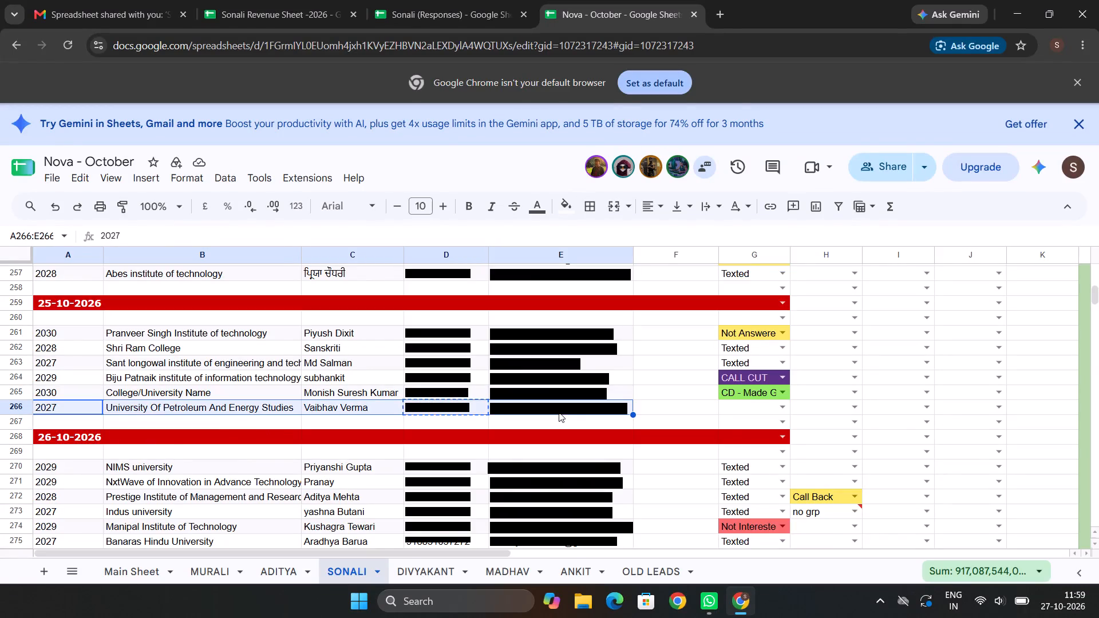
pyautogui.hotkey('ctrl', 'c')
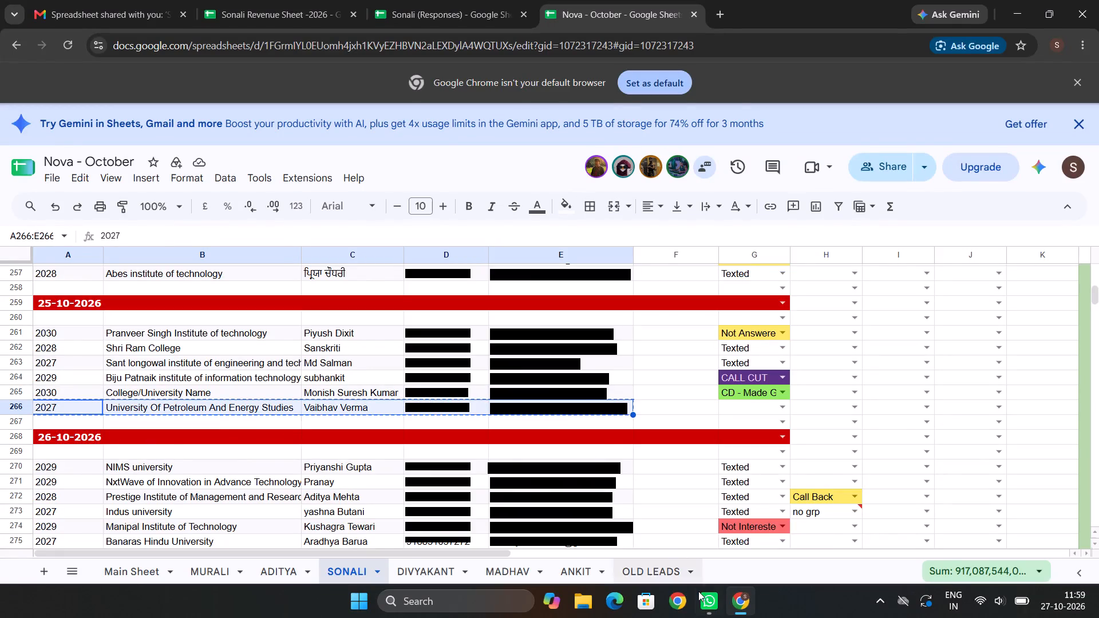
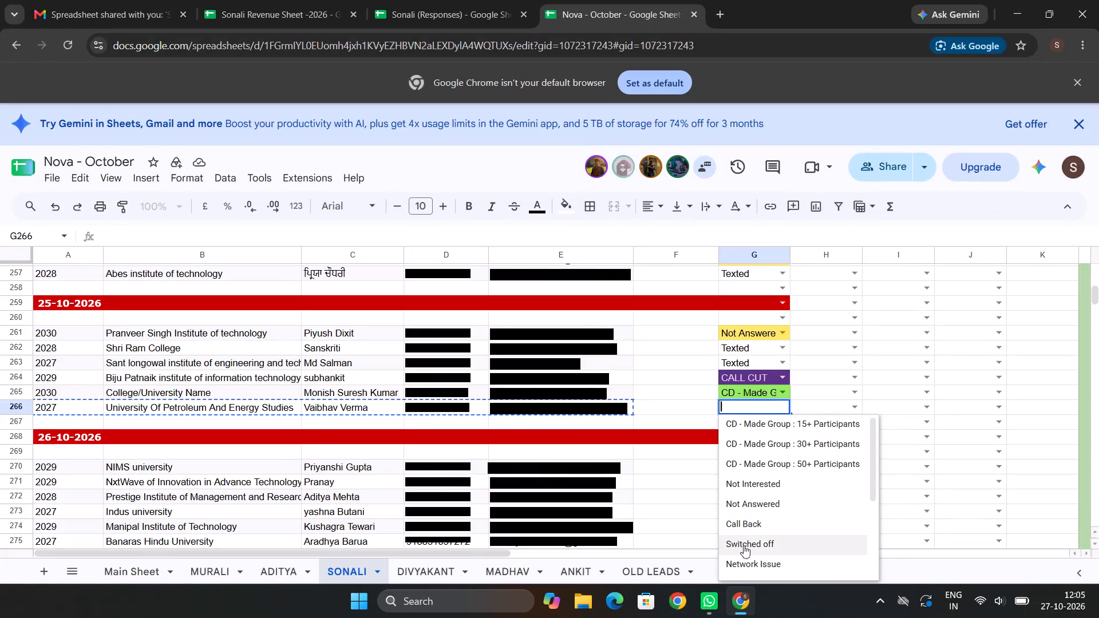
# Set the call status of the University Of Petroleum And Energy Studies lead in row 266 to Texted.
pyautogui.scroll(-1, 742, 551)
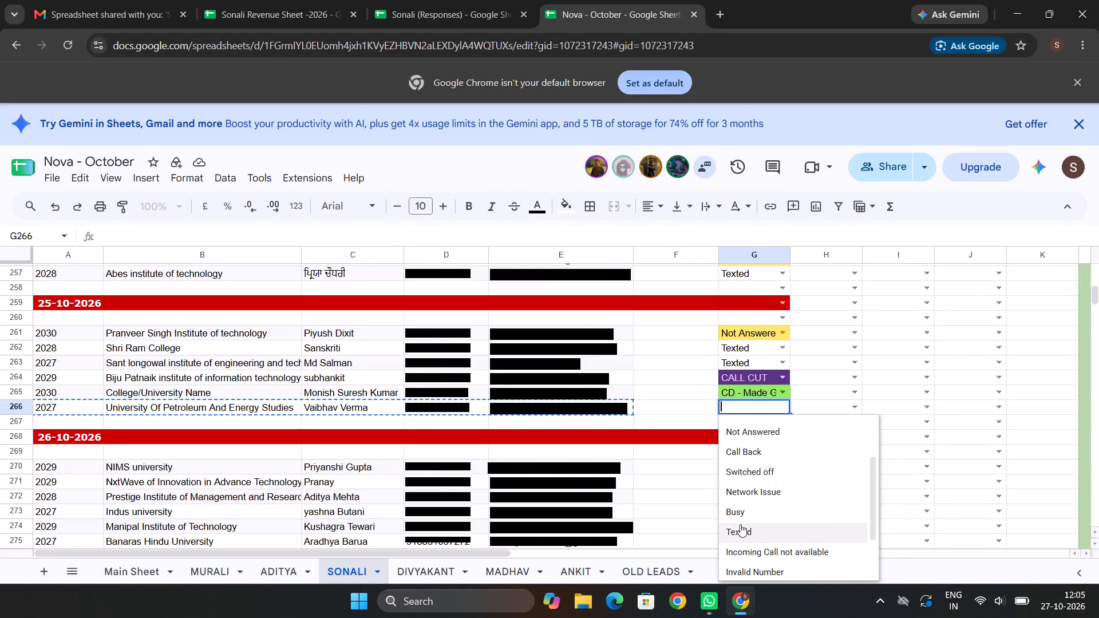
pyautogui.click(740, 523)
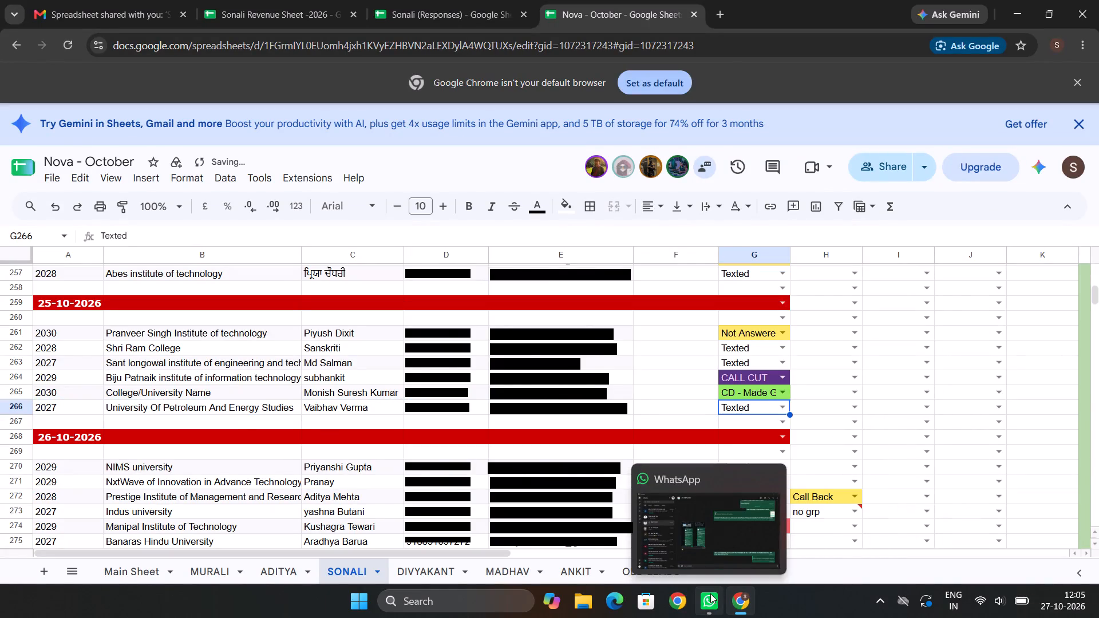
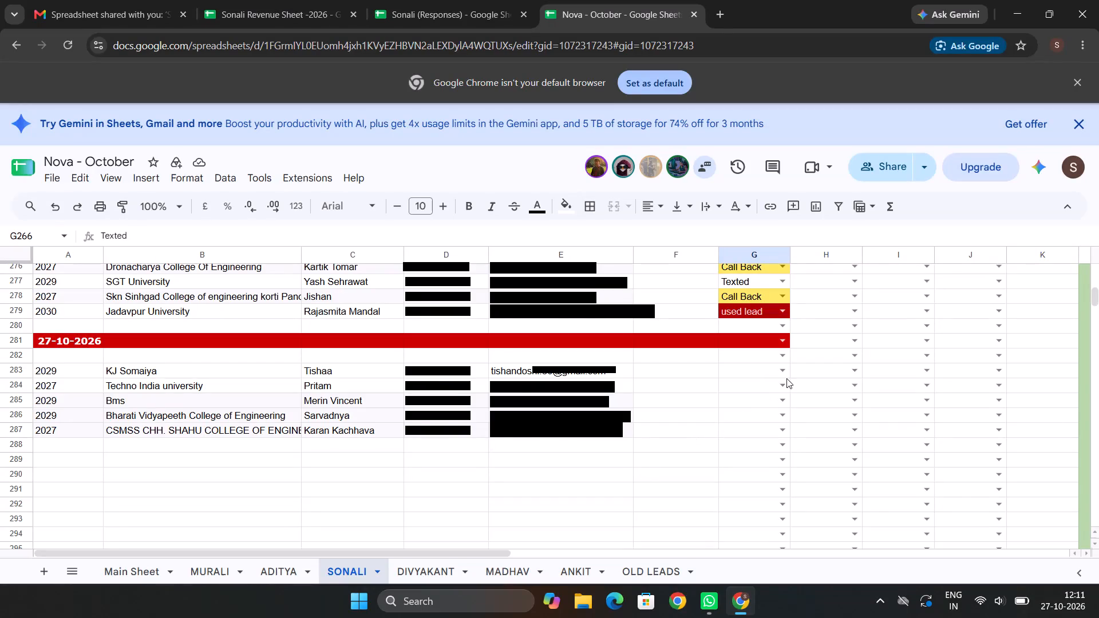
# Set the call status of the KJ Somaiya lead in row 283 of the SONALI sheet to Not Answered.
pyautogui.click(786, 373)
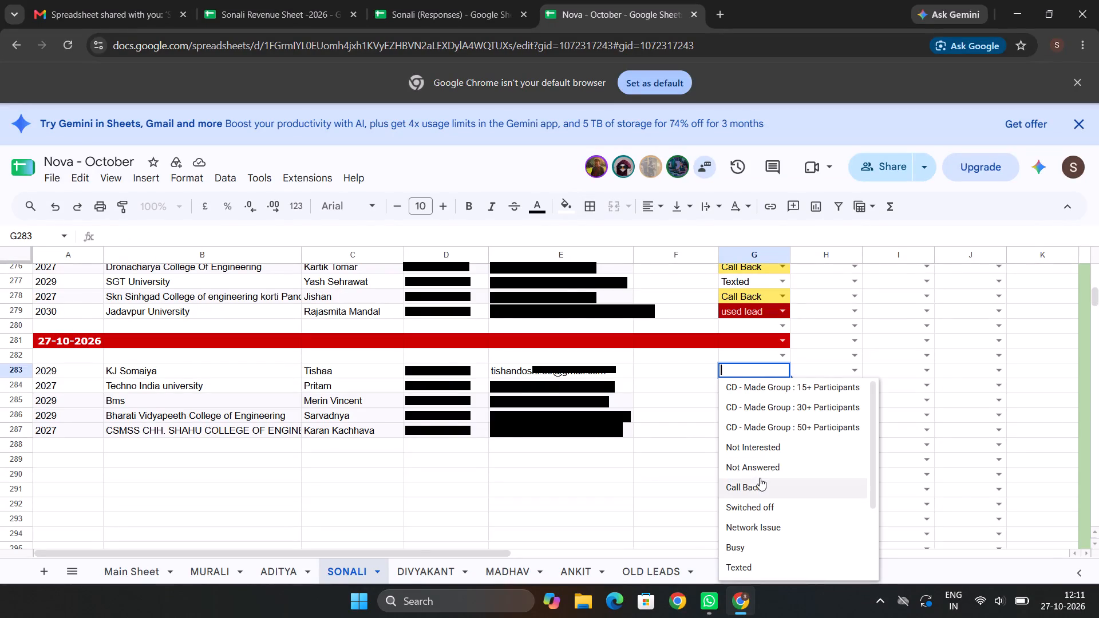
pyautogui.click(758, 470)
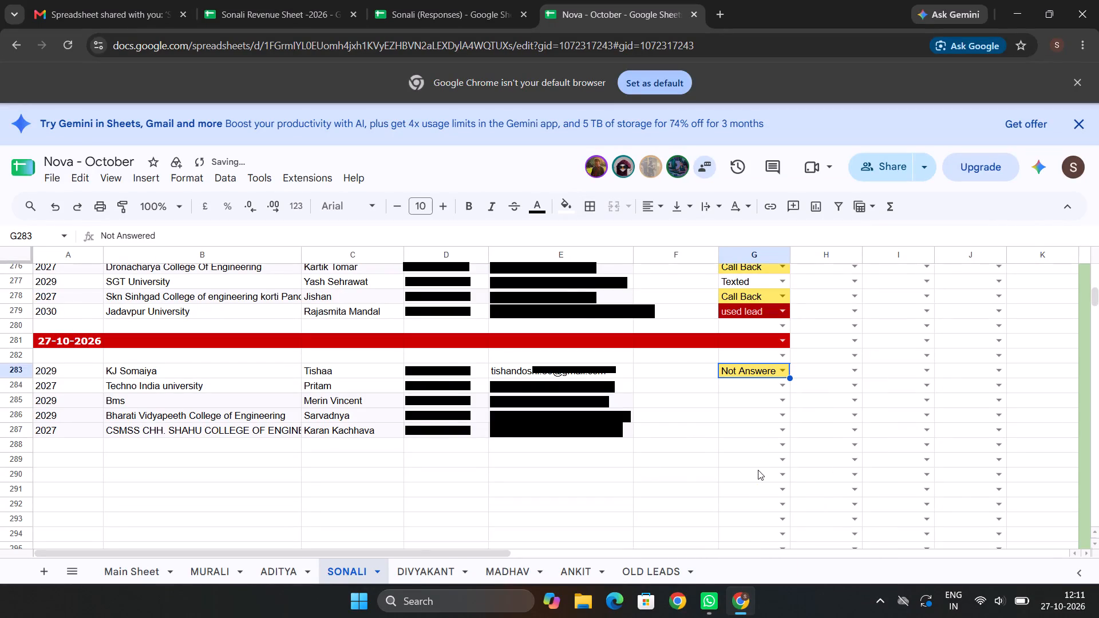
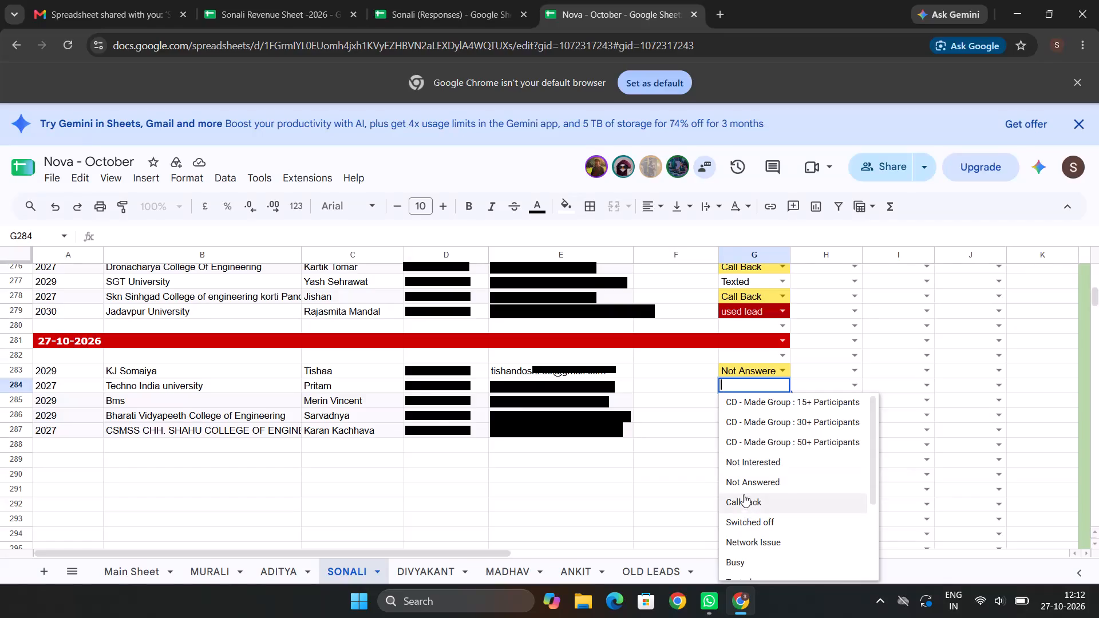
# Set the call status of the Techno India university lead in the 27-10-2026 section to Not Answered.
pyautogui.click(737, 485)
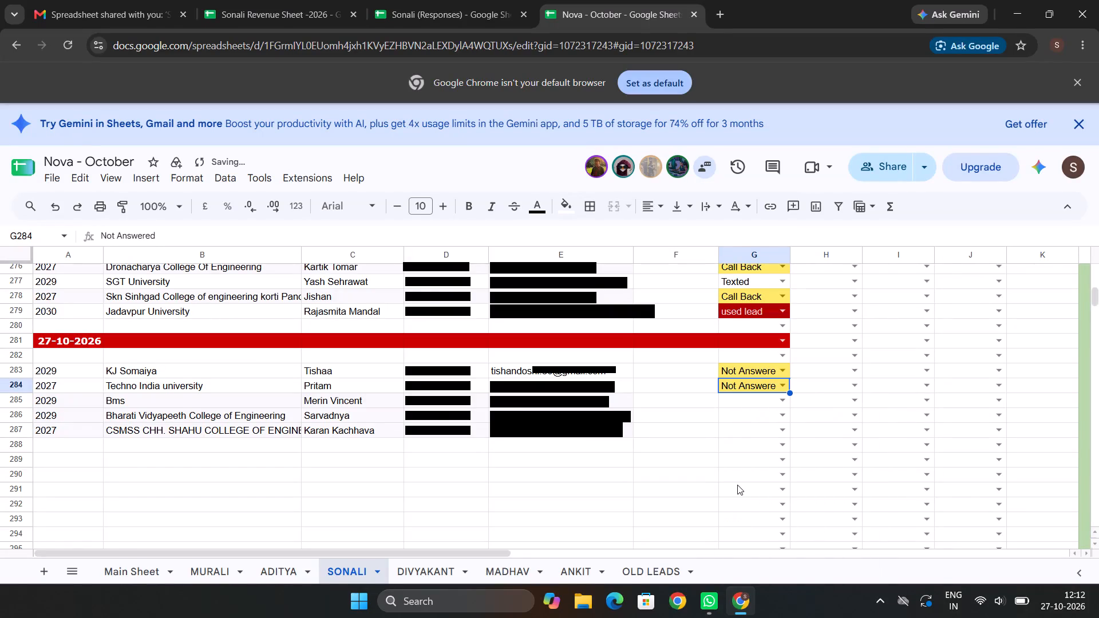
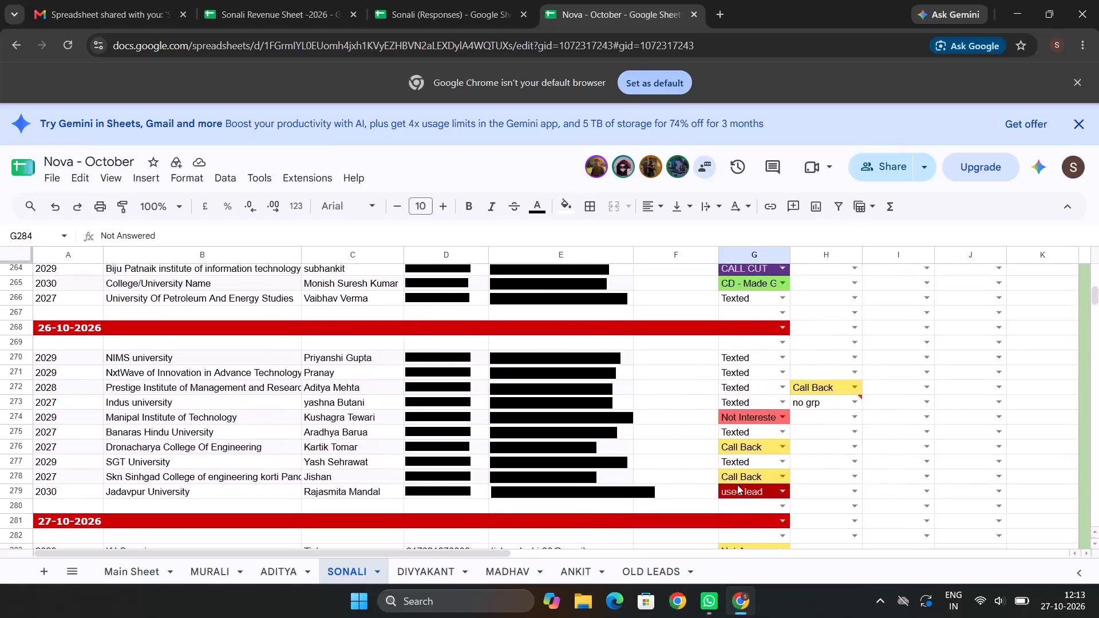
# Set the call status of the Bms lead in the 27-10-2026 section to Not Answered.
pyautogui.scroll(2, 737, 485)
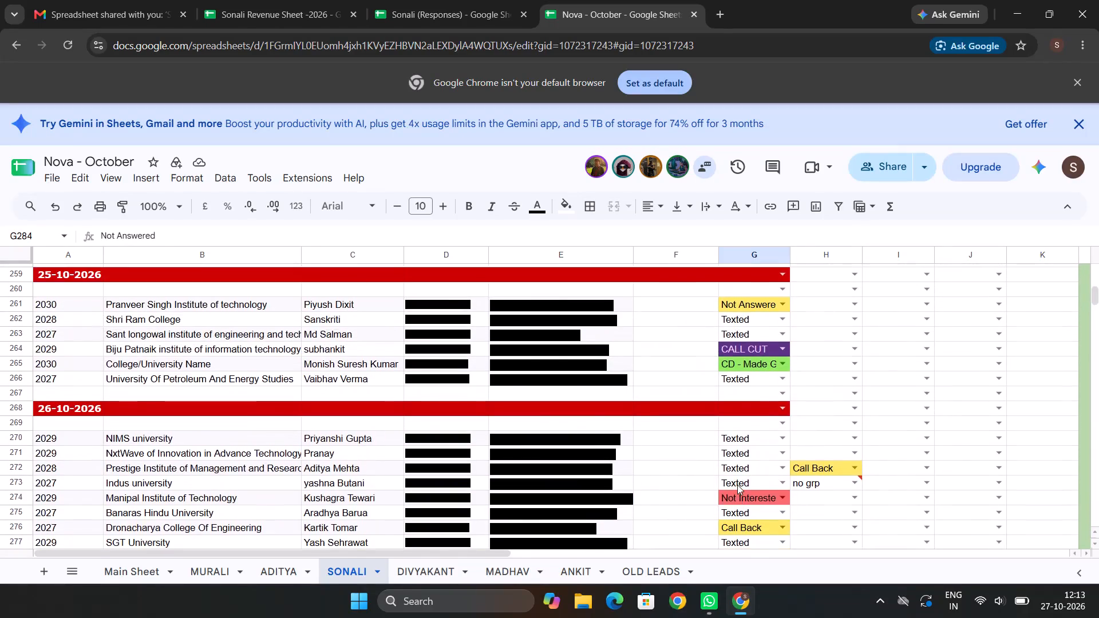
pyautogui.scroll(1, 737, 485)
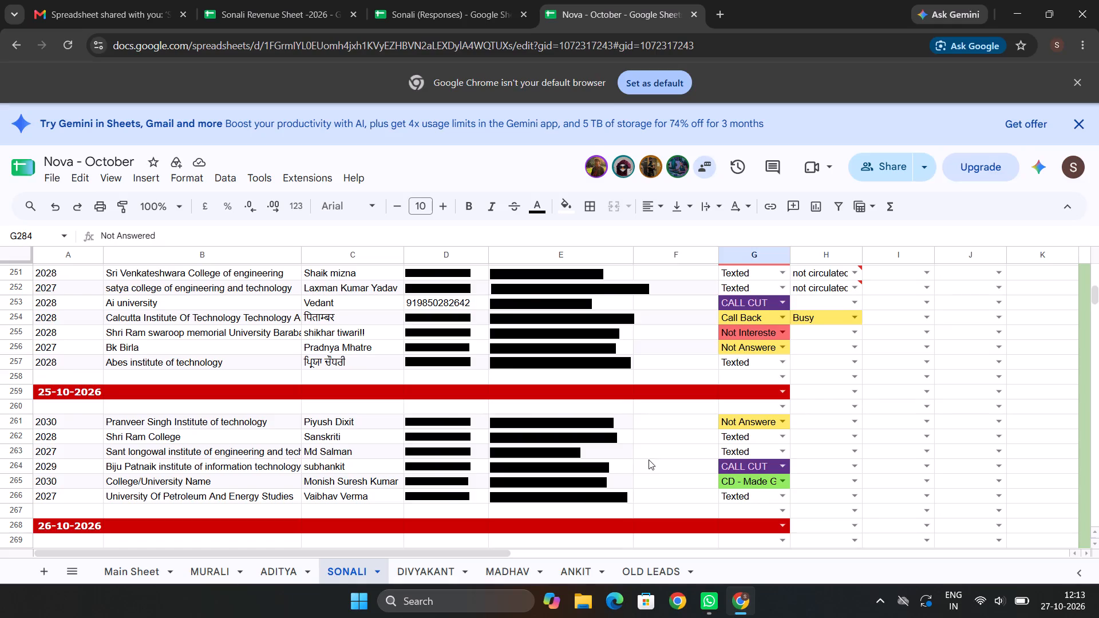
pyautogui.scroll(-1, 598, 445)
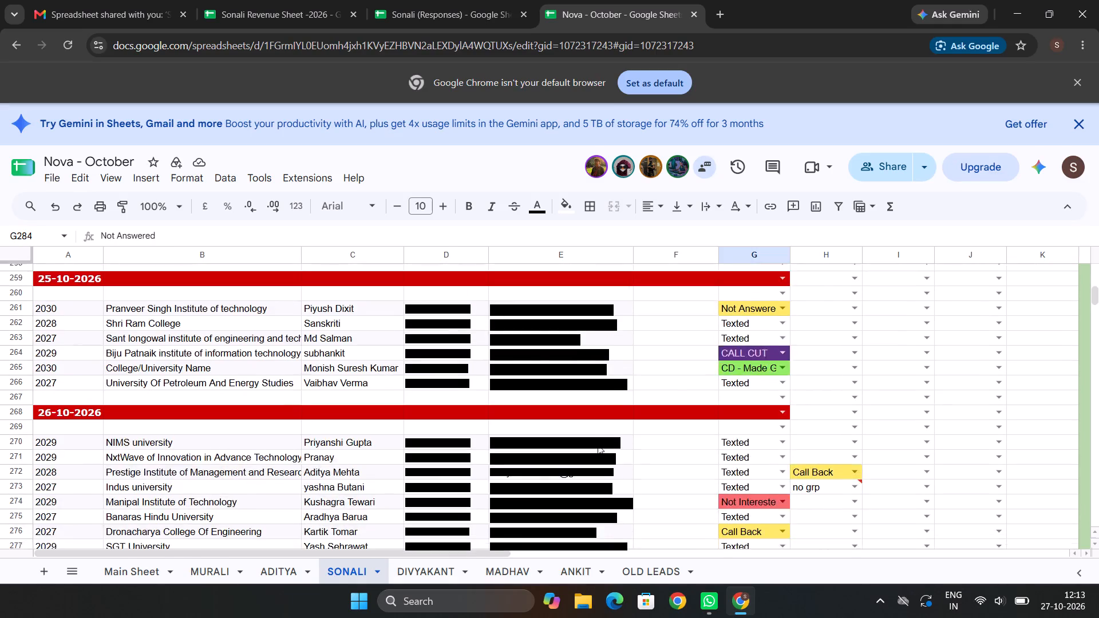
pyautogui.scroll(-2, 598, 445)
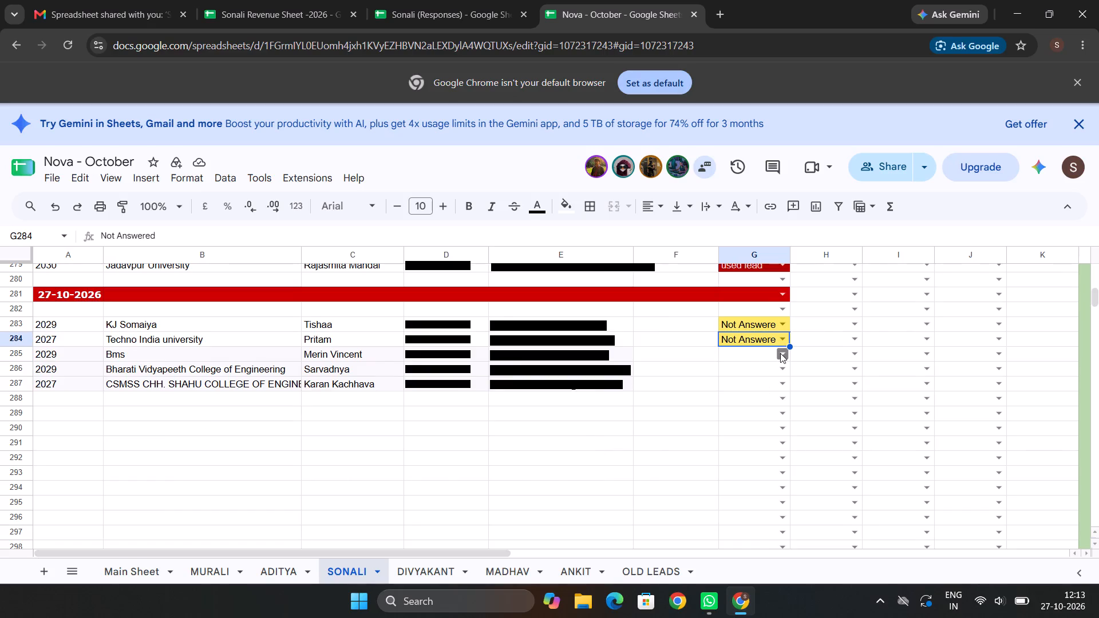
pyautogui.click(780, 353)
pyautogui.click(736, 447)
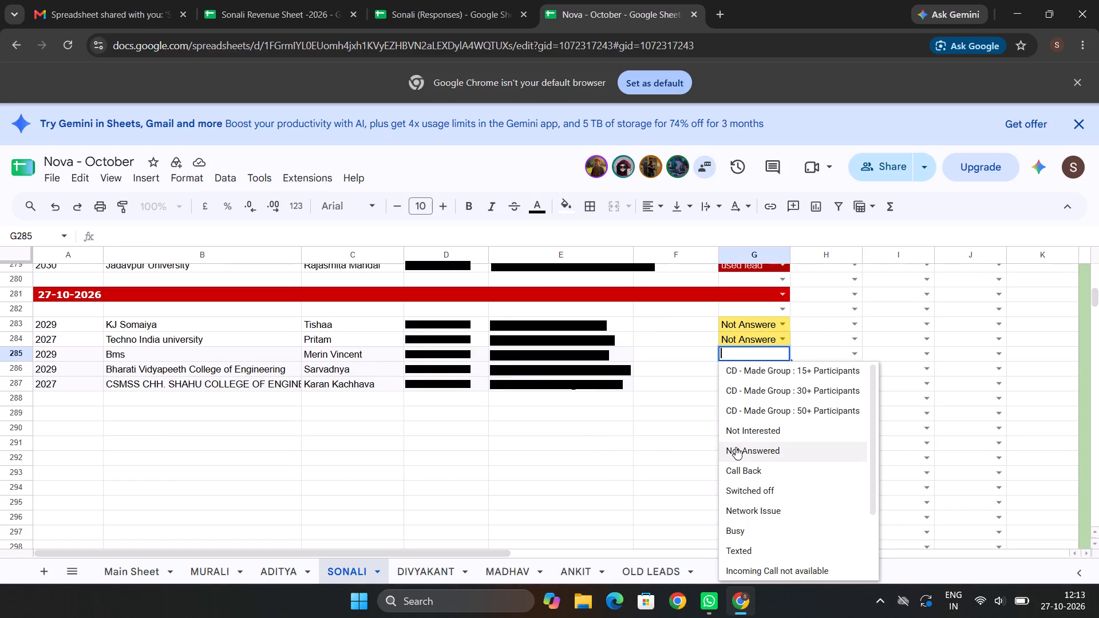
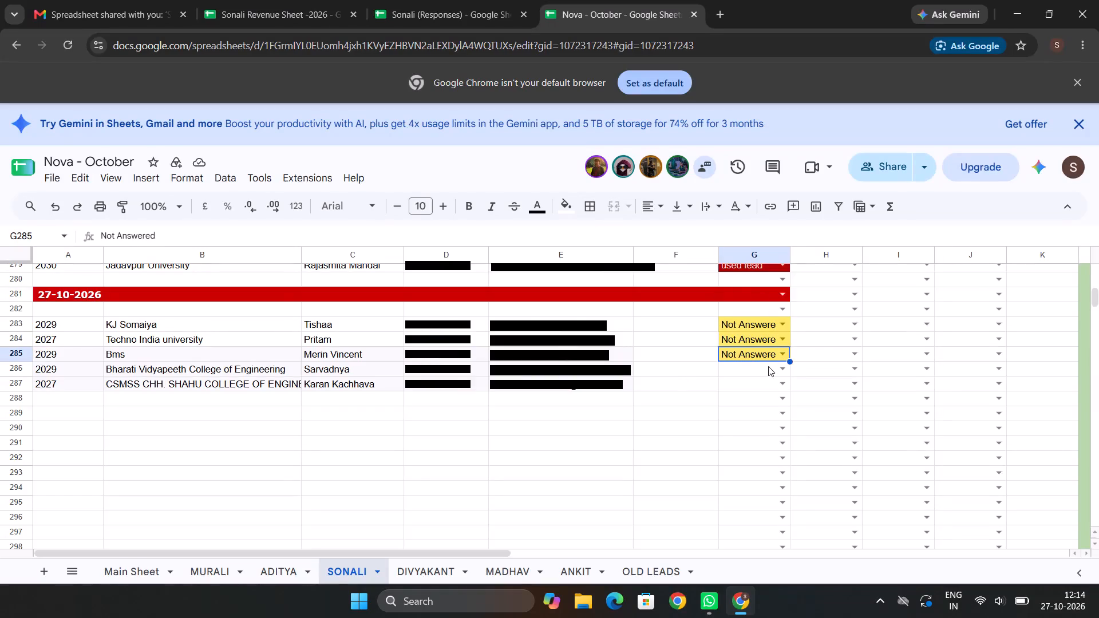
# Set the call status of the Bharati Vidyapeeth College of Engineering lead in the 27-10-2026 section to Not Answered.
pyautogui.click(778, 370)
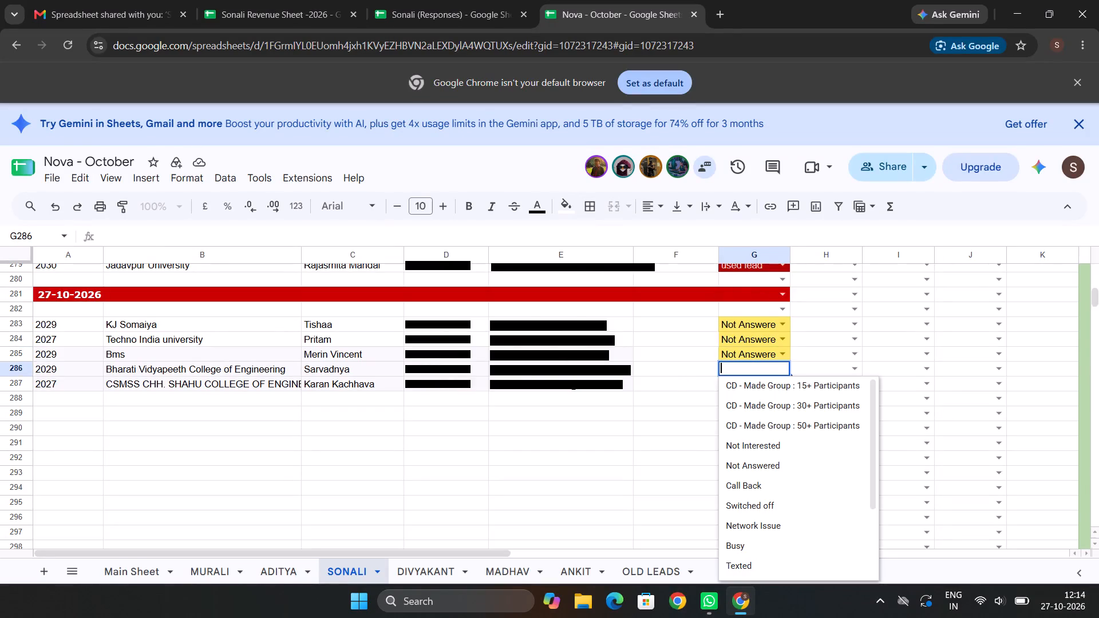
pyautogui.click(748, 470)
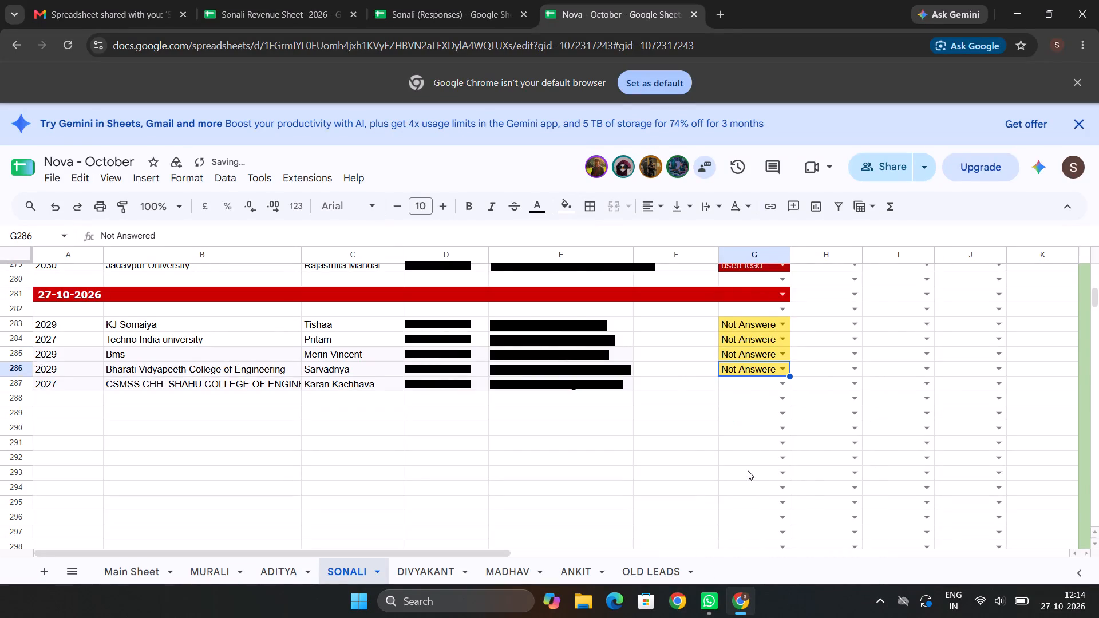
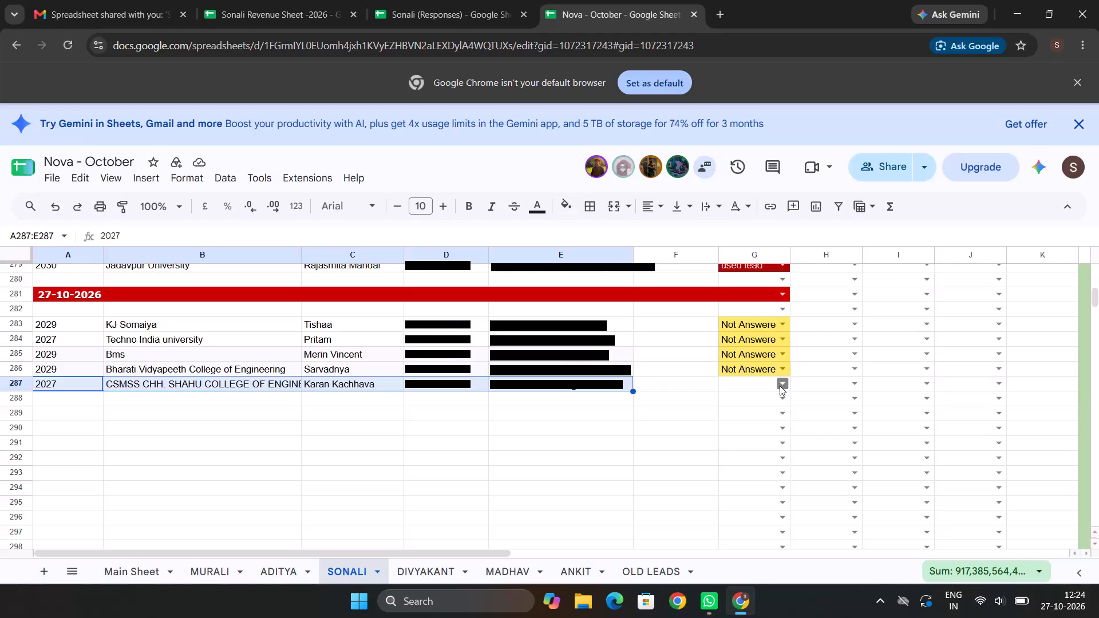
# Set the call status of the CSMSS CHH. SHAHU college lead in the 27-10-2026 section to Texted.
pyautogui.click(780, 386)
pyautogui.scroll(-1, 756, 488)
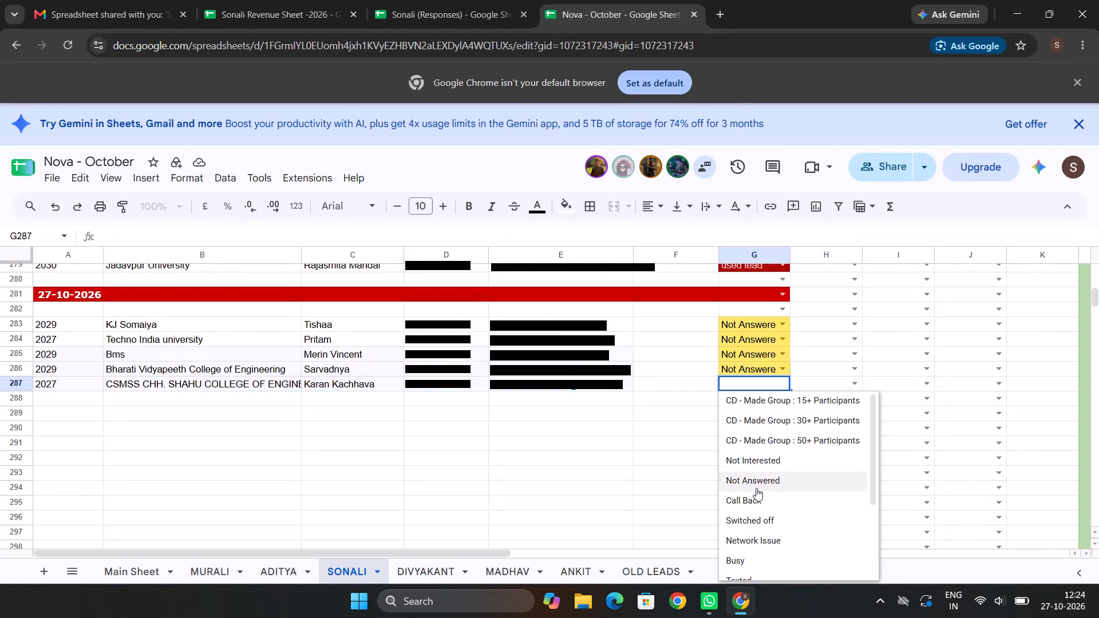
pyautogui.scroll(-2, 756, 488)
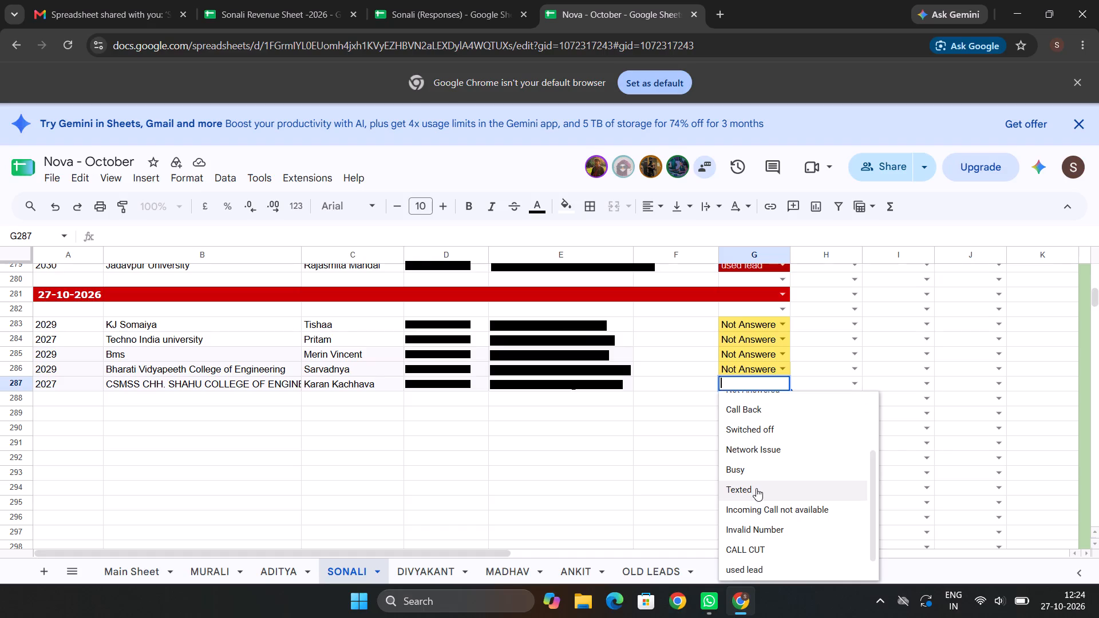
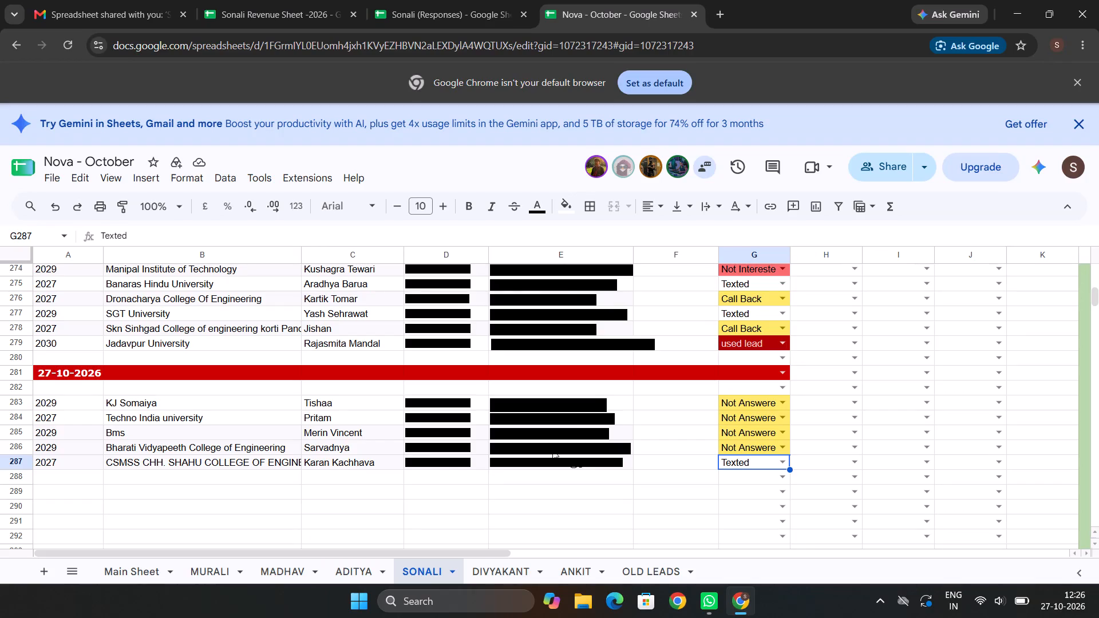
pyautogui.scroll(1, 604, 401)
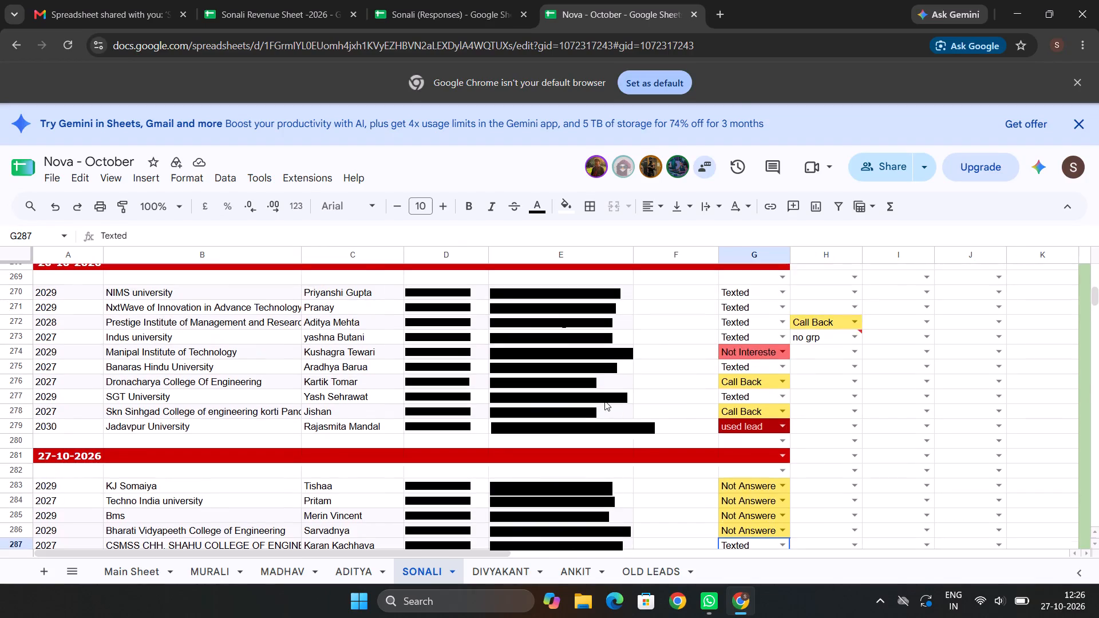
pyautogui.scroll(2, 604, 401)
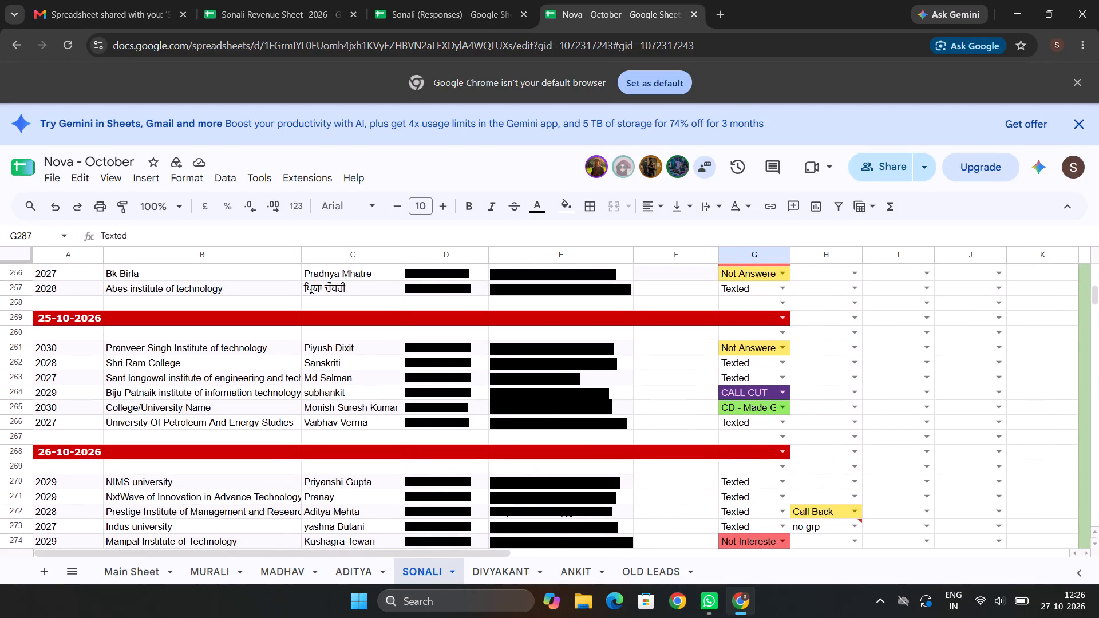
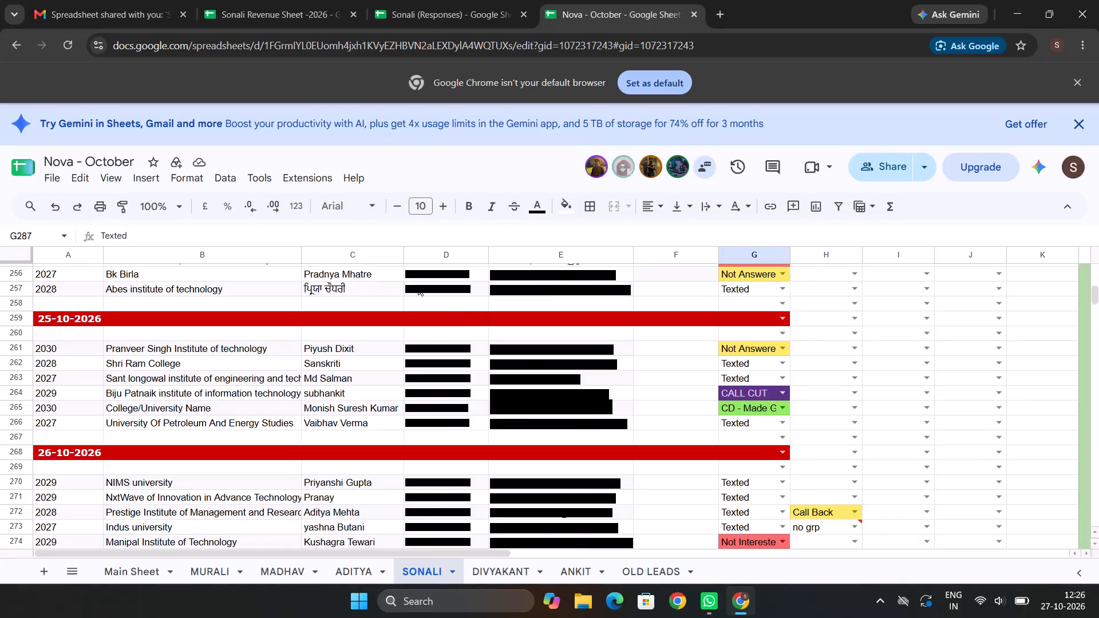
# Review the call statuses of the leads dated 23-10-2026 to 25-10-2026 on the SONALI sheet.
pyautogui.scroll(2, 392, 275)
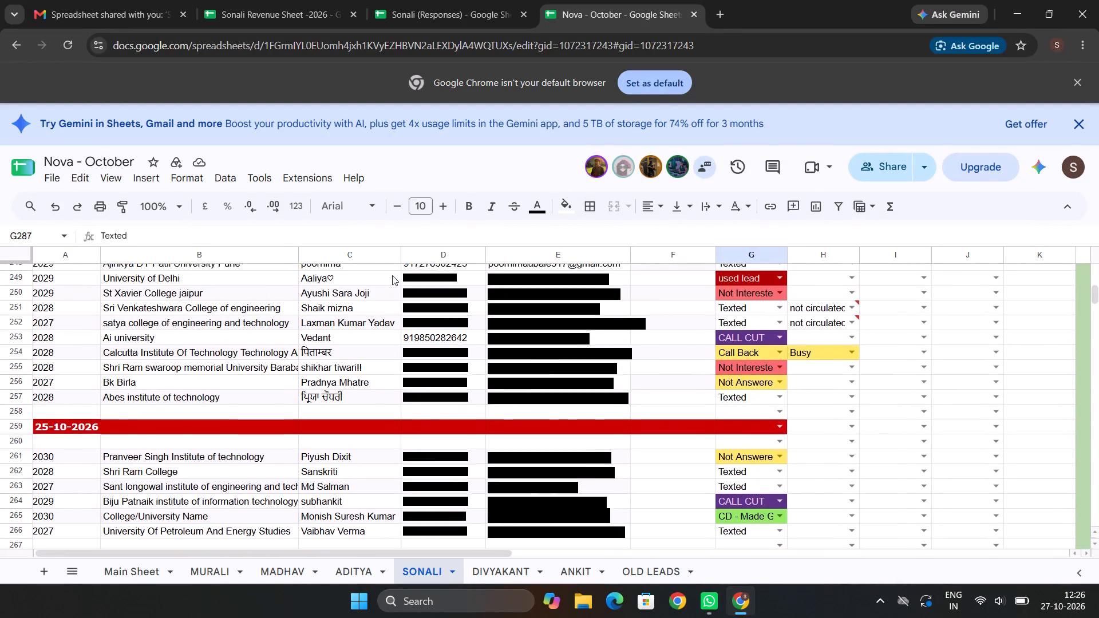
pyautogui.scroll(1, 392, 275)
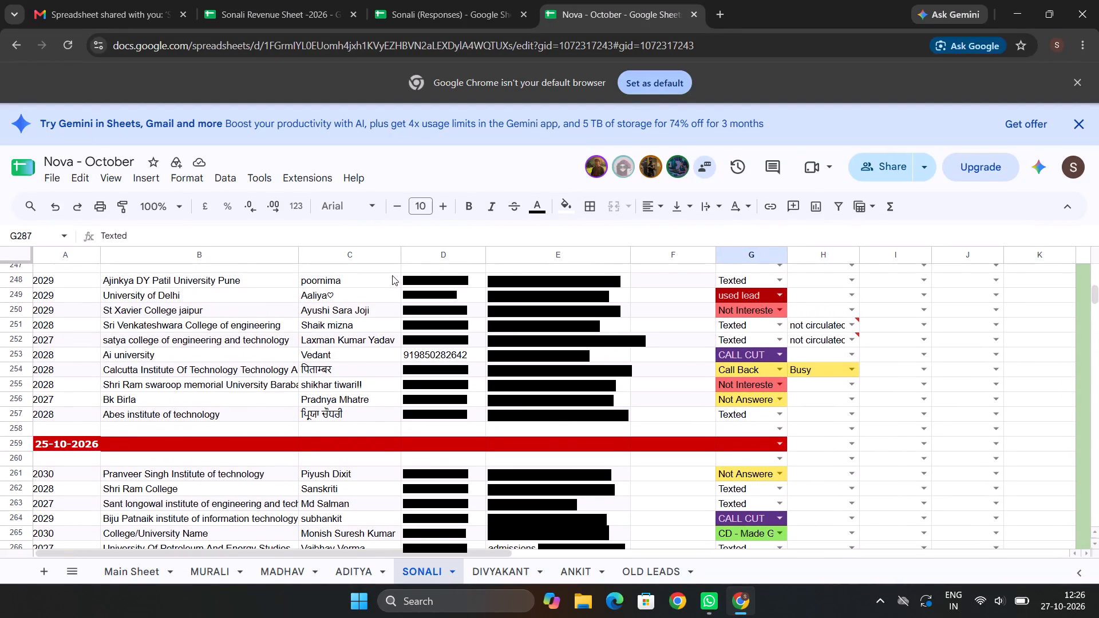
pyautogui.hscroll(1, 392, 275)
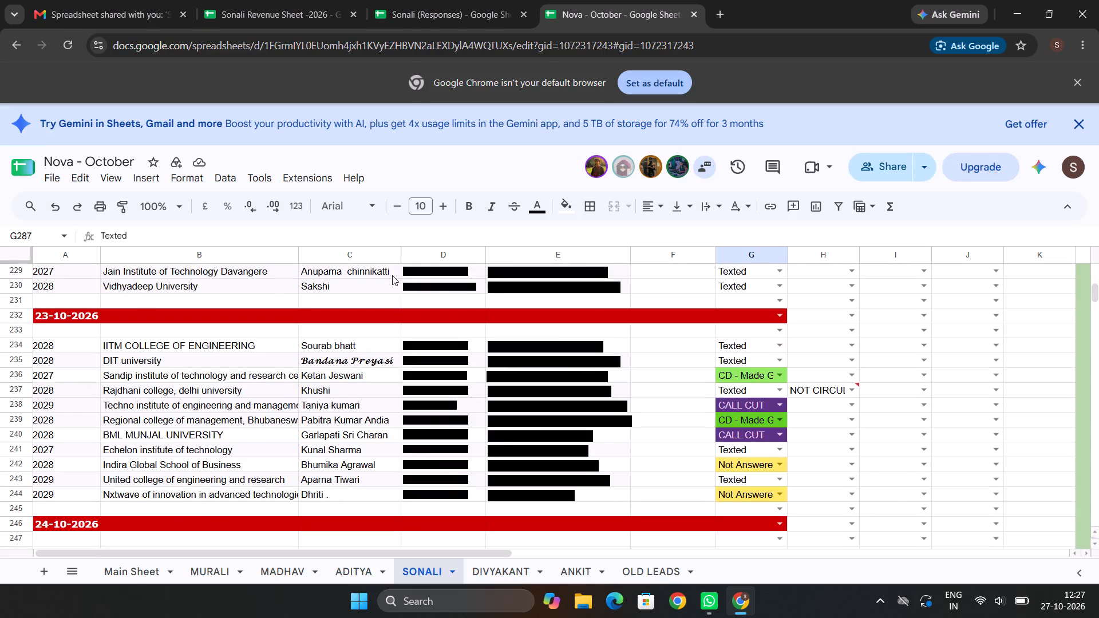
pyautogui.hscroll(1, 392, 275)
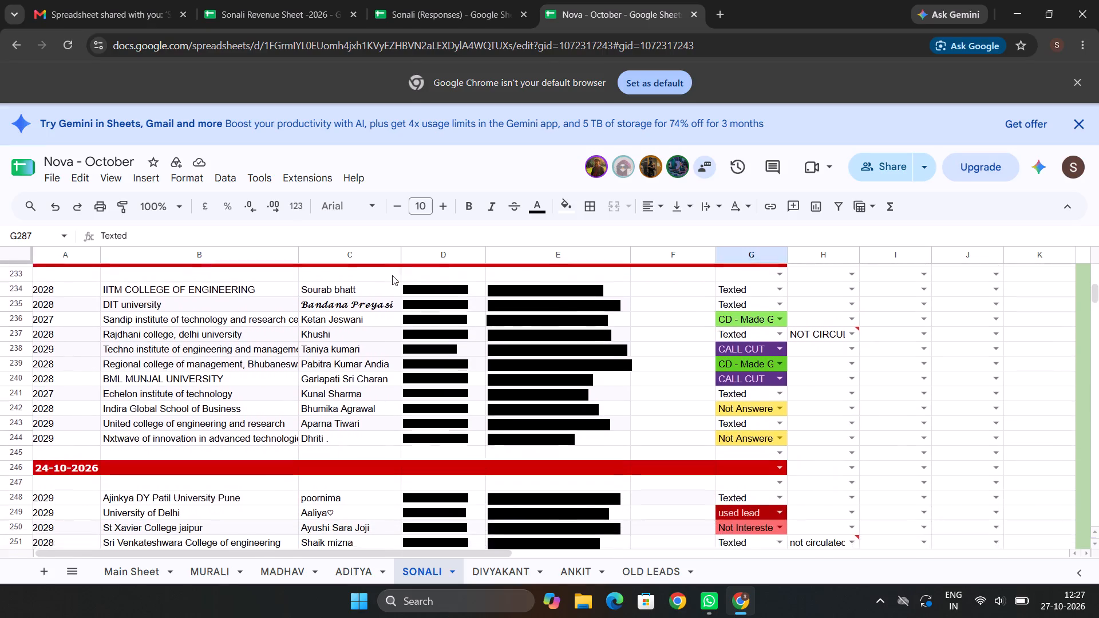
# Review the call statuses of the SONALI leads from the 24-10-2026 section through the 26-10-2026 section.
pyautogui.hscroll(1, 392, 275)
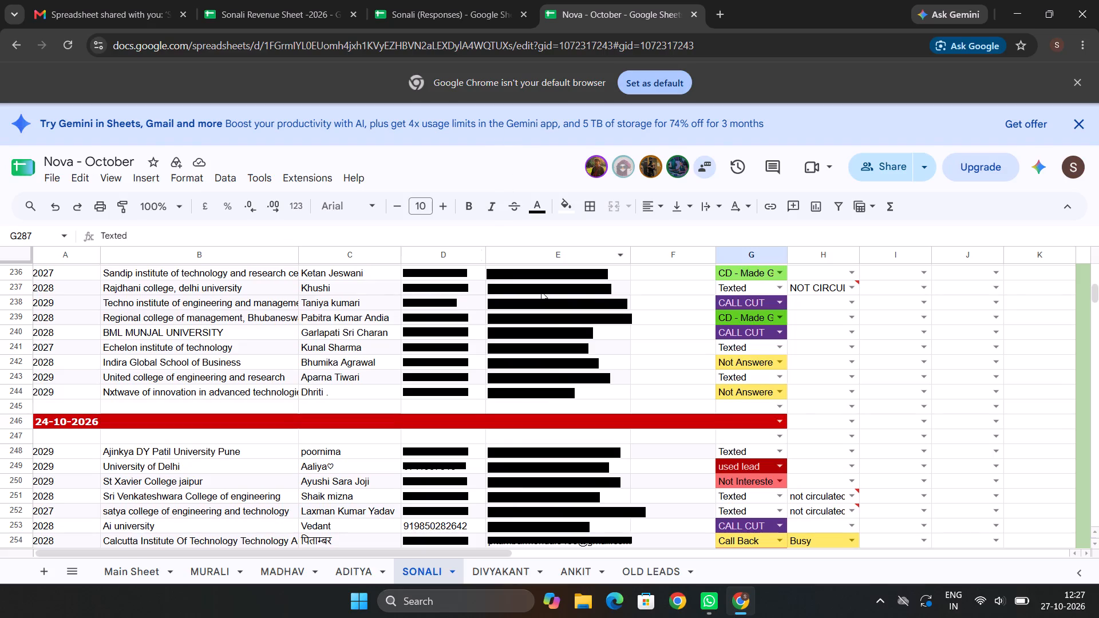
pyautogui.scroll(-1, 542, 210)
pyautogui.scroll(-2, 521, 298)
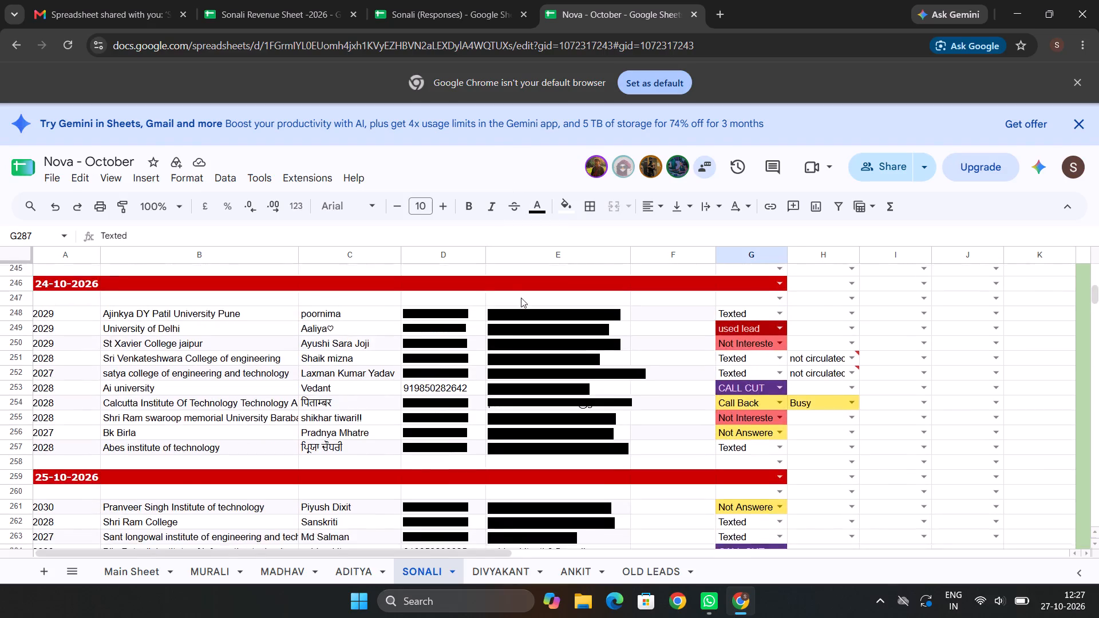
pyautogui.scroll(-3, 521, 298)
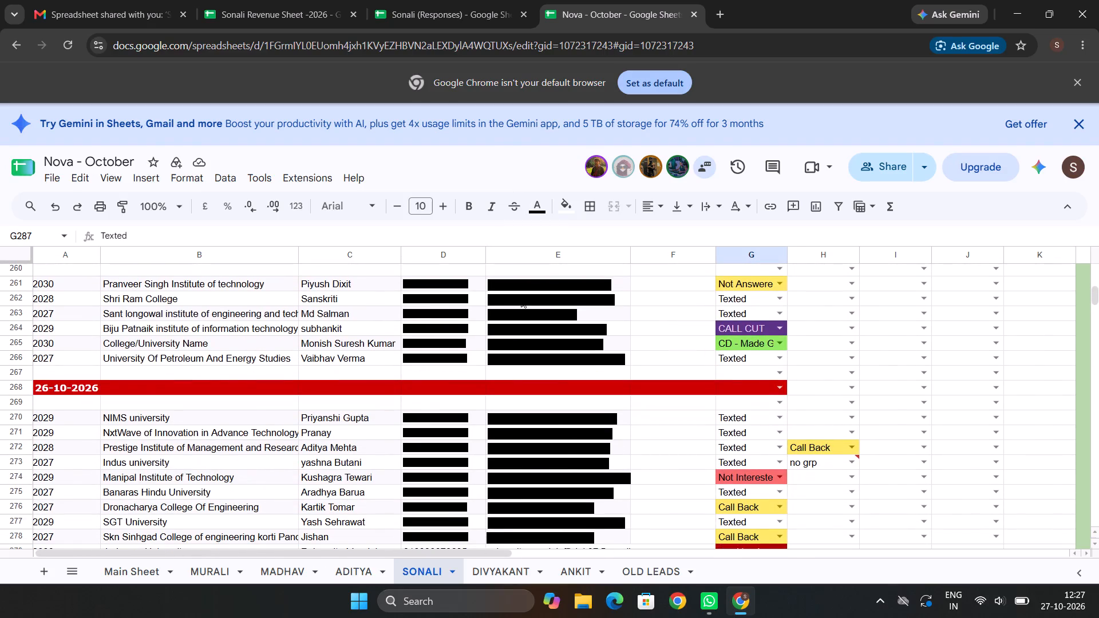
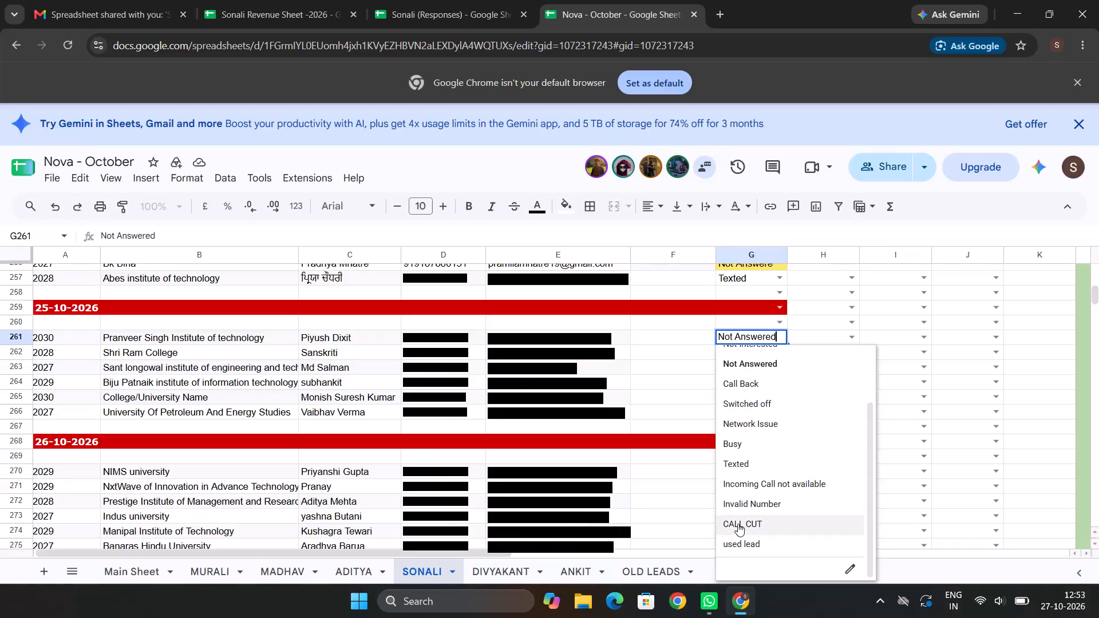
# Set the call status of the Pranveer Singh Institute of technology lead in the 25-10-2026 section to CALL CUT.
pyautogui.click(738, 524)
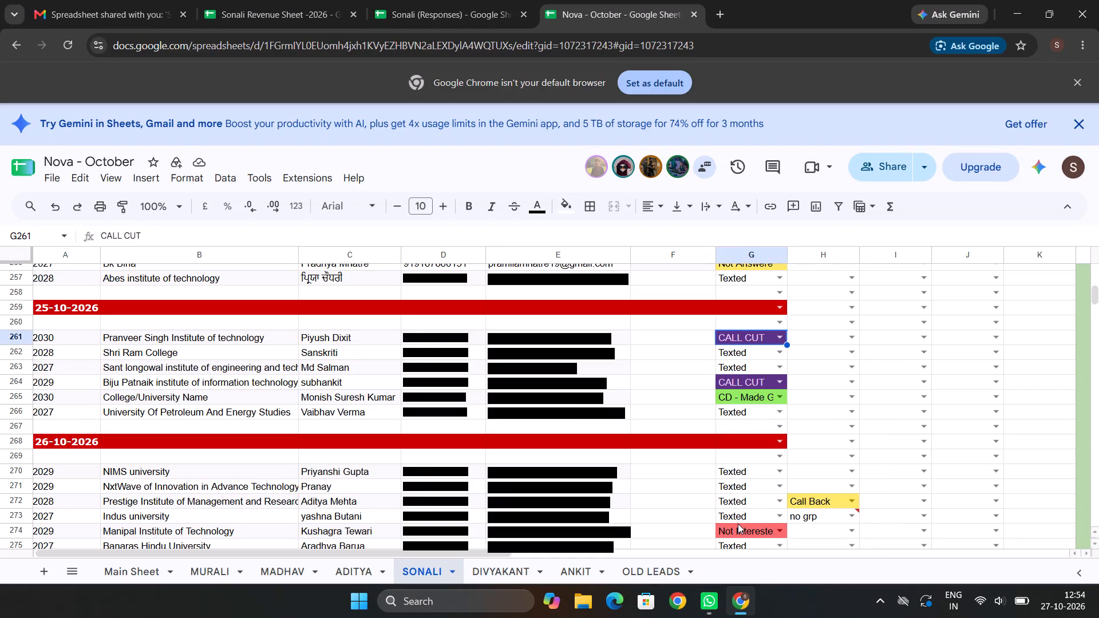
# Switch to the Sonali Revenue Sheet -2026 spreadsheet and check the revenue and conversion totals on the OCTOBER sheet.
pyautogui.click(255, 5)
pyautogui.hscroll(-3, 633, 223)
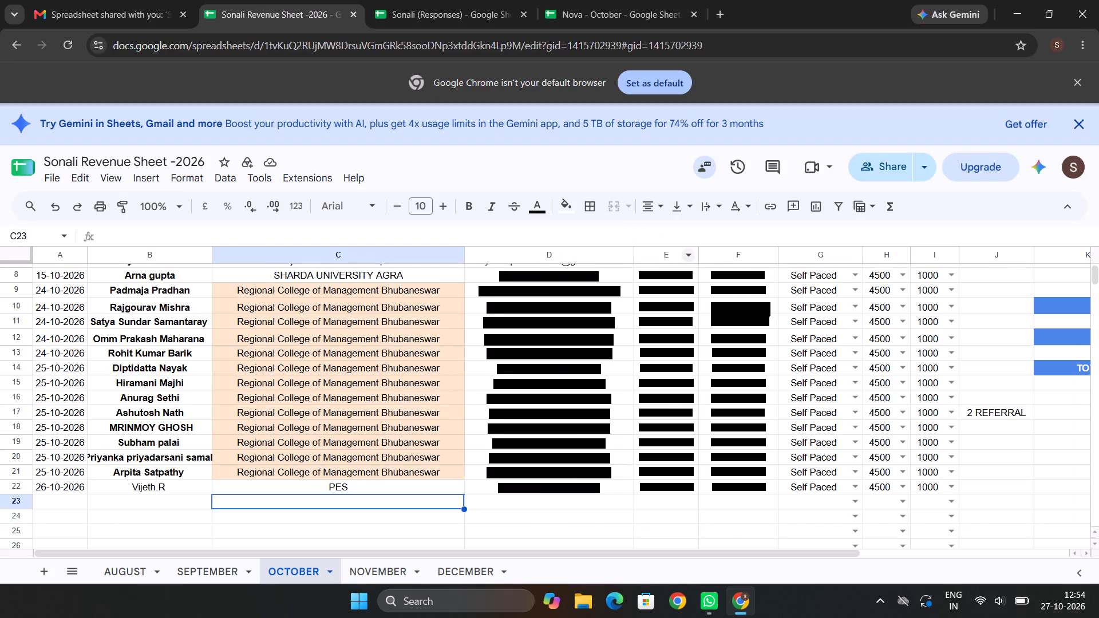
pyautogui.hscroll(-3, 763, 310)
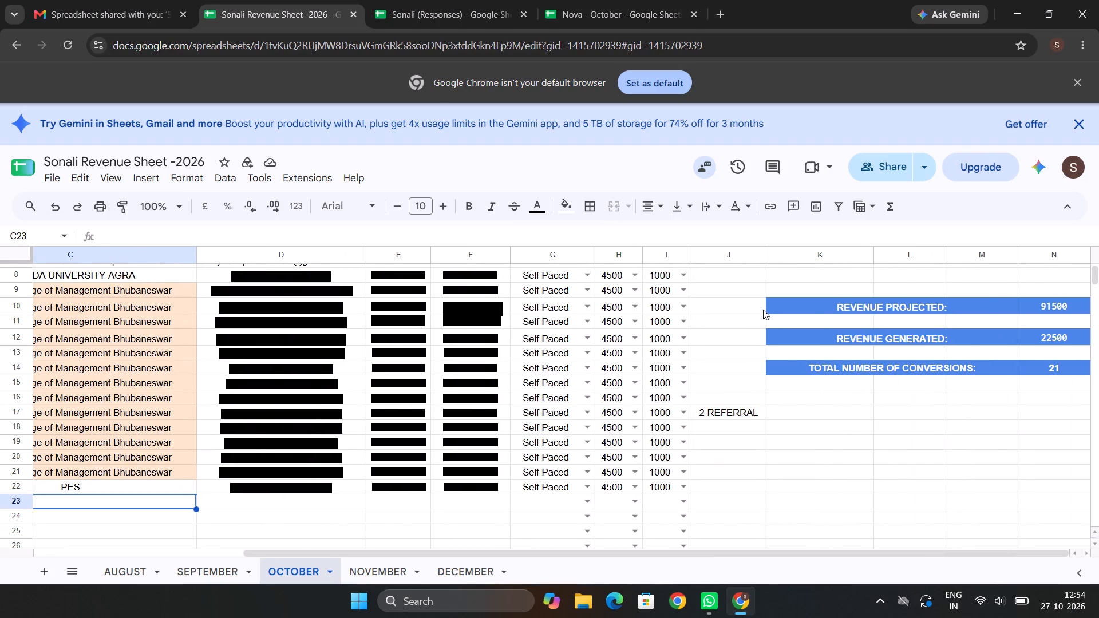